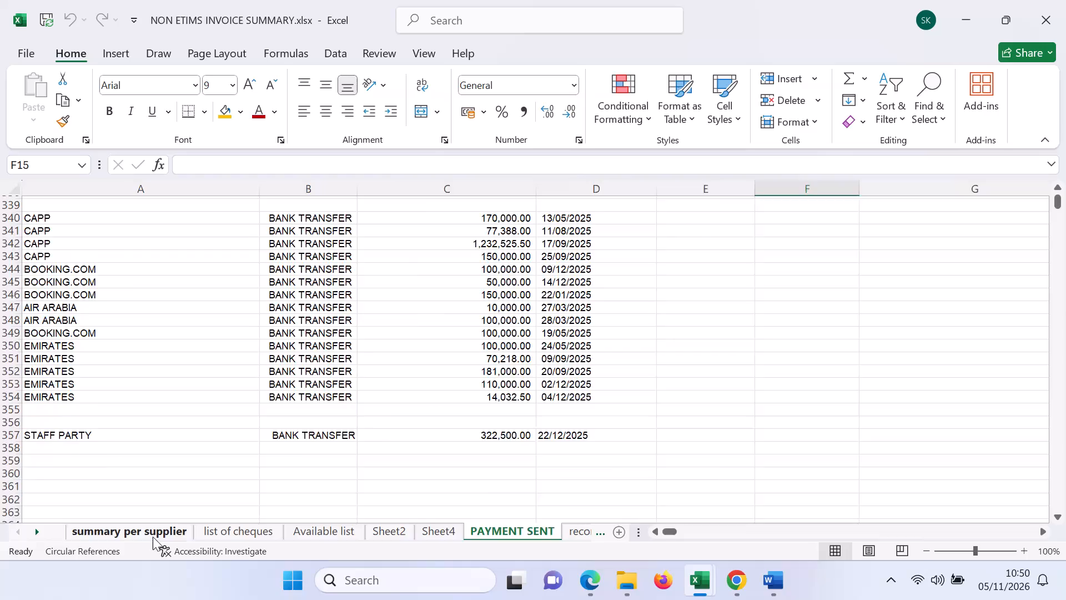
Review Sheet2, Sheet4 and the Available list sheet of the non-ETIMS invoice summary workbook.
left_click(403, 536)
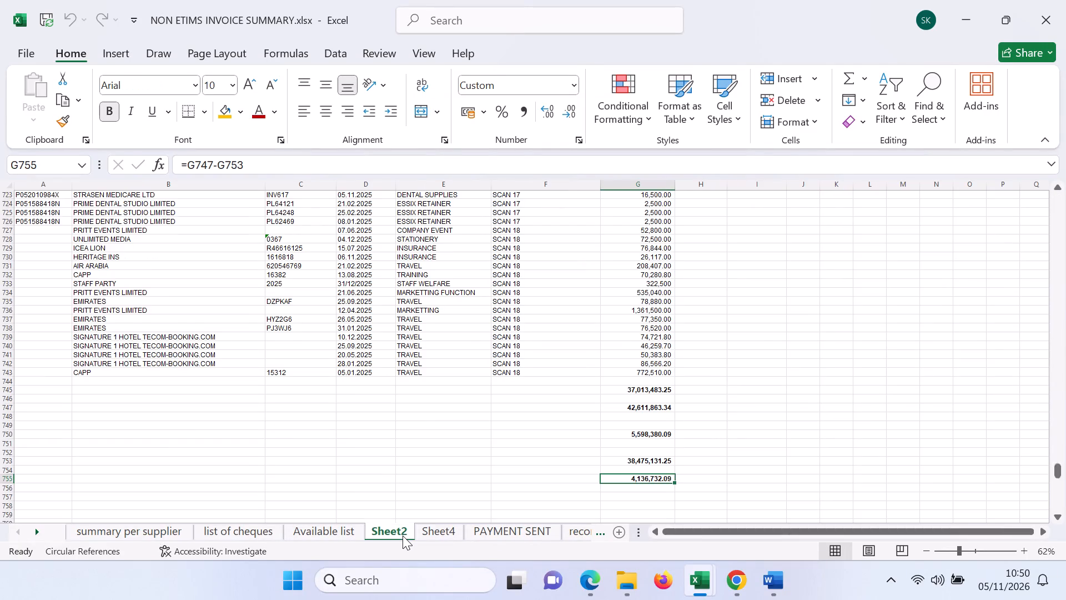
left_click(446, 537)
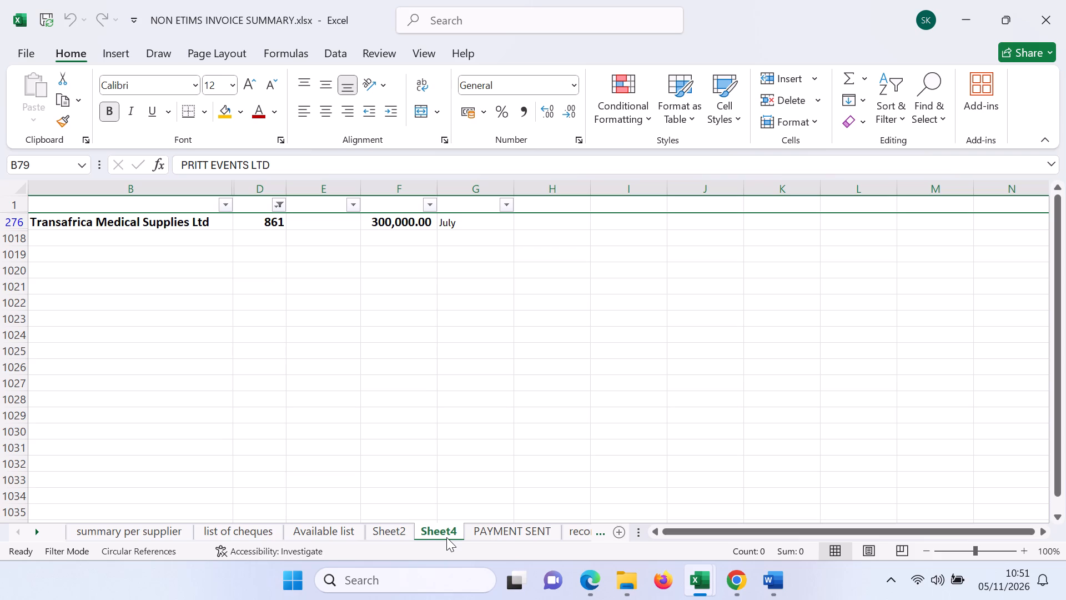
left_click(341, 535)
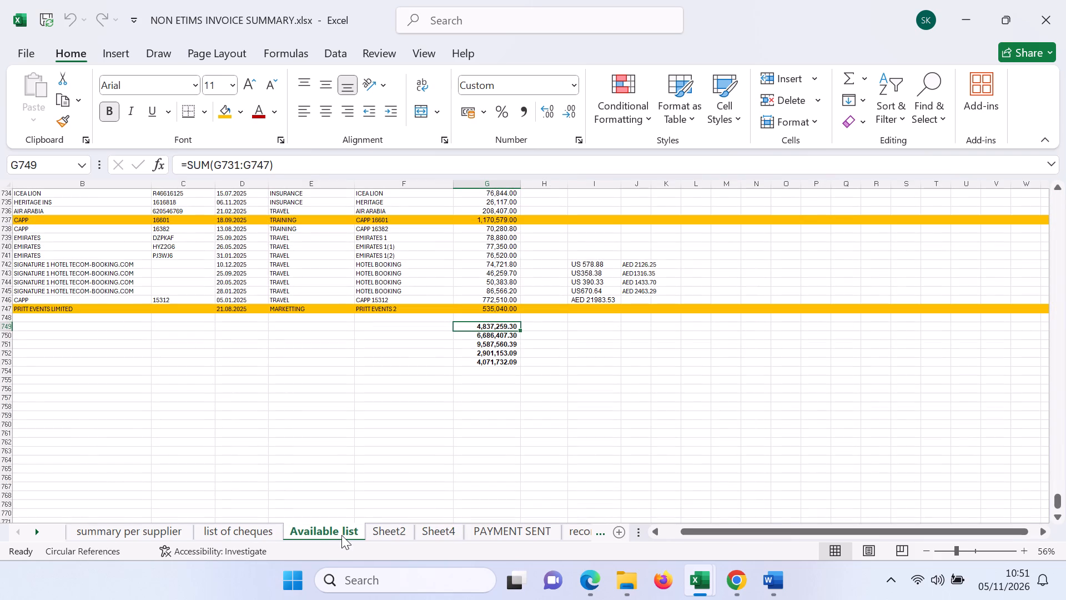
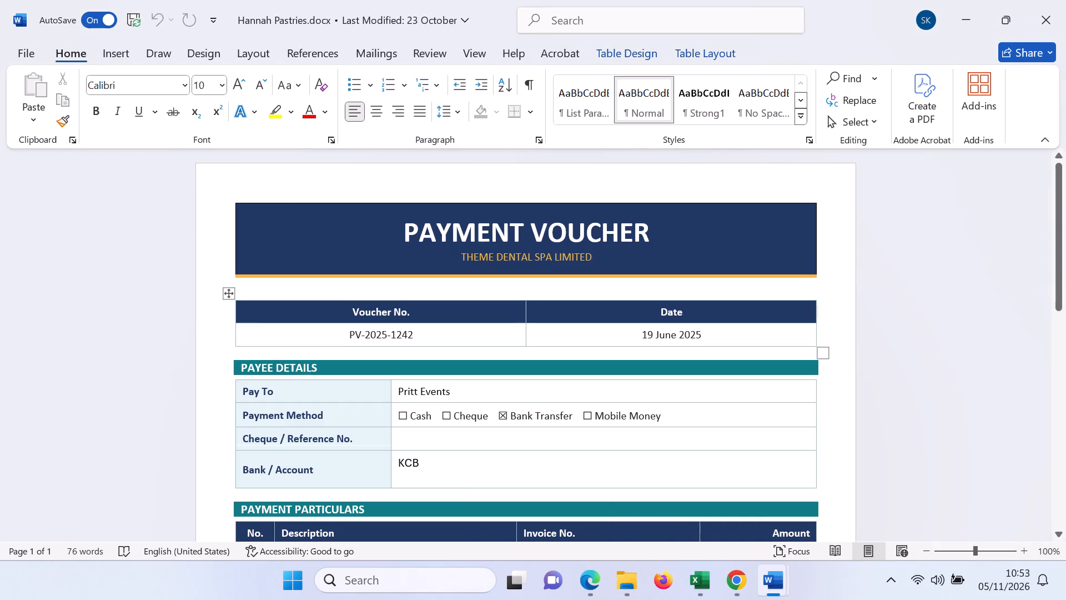
Delete the Voucher No. column from the table at the top of the Hannah Pastries payment voucher.
left_click(374, 304)
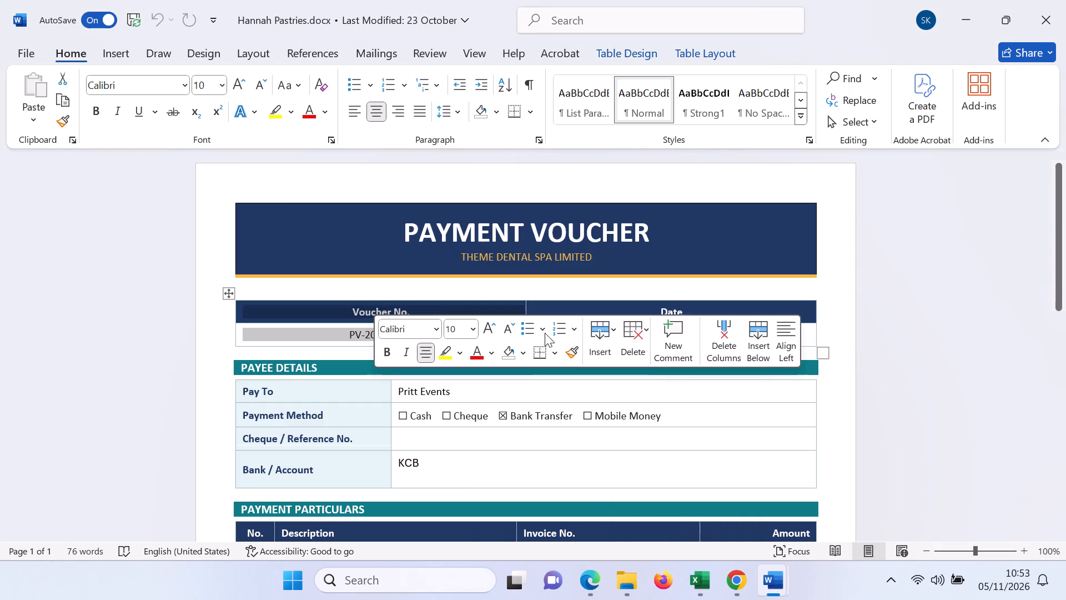
left_click(723, 334)
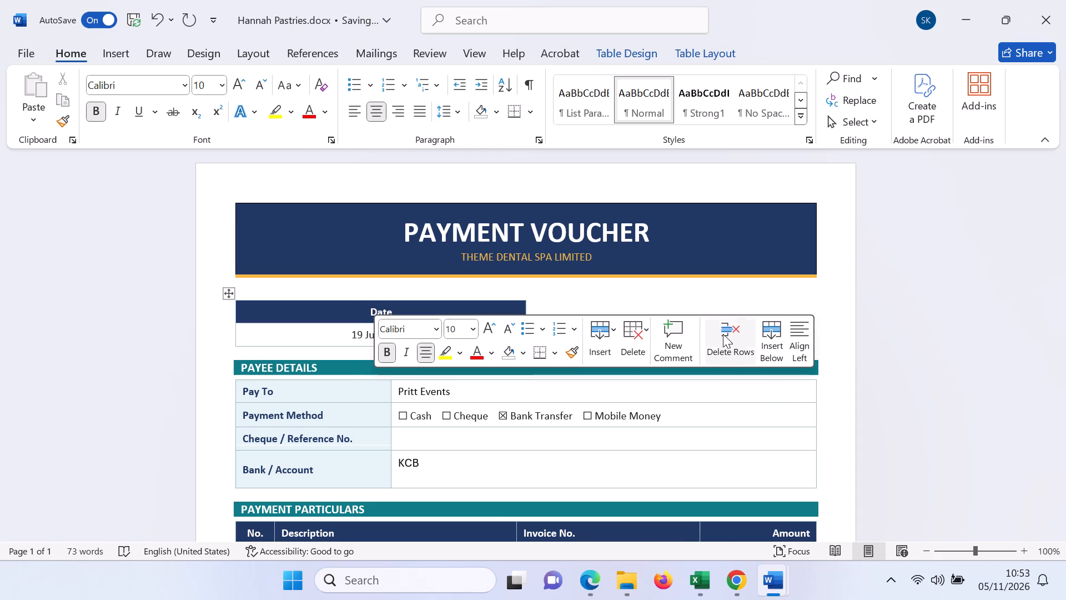
left_click(755, 296)
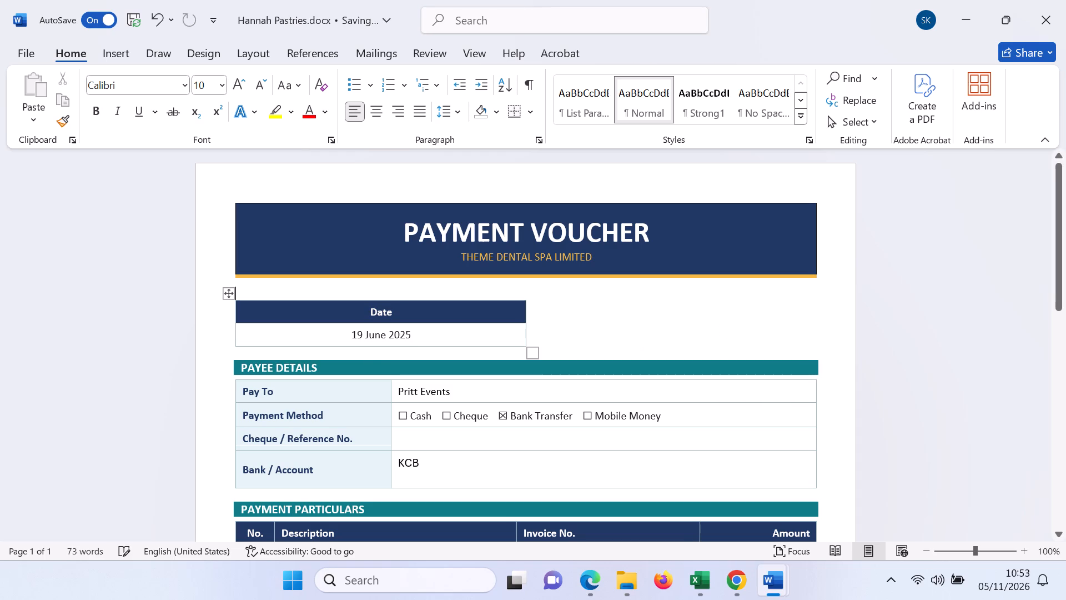
Remove the day and month from the date in the payment voucher's Date cell.
left_click(387, 336)
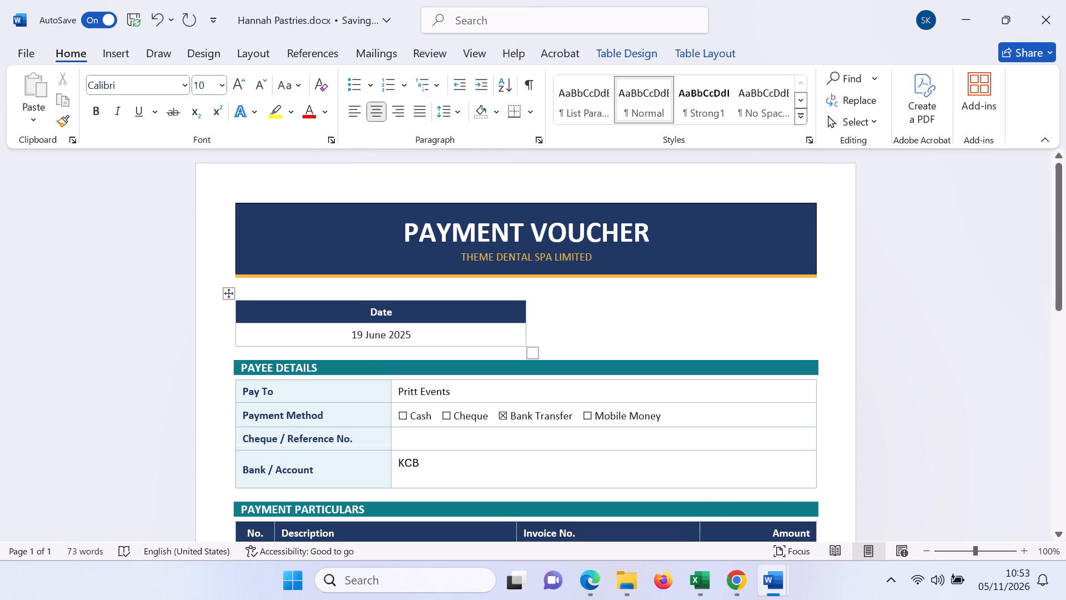
key("BackSpace")
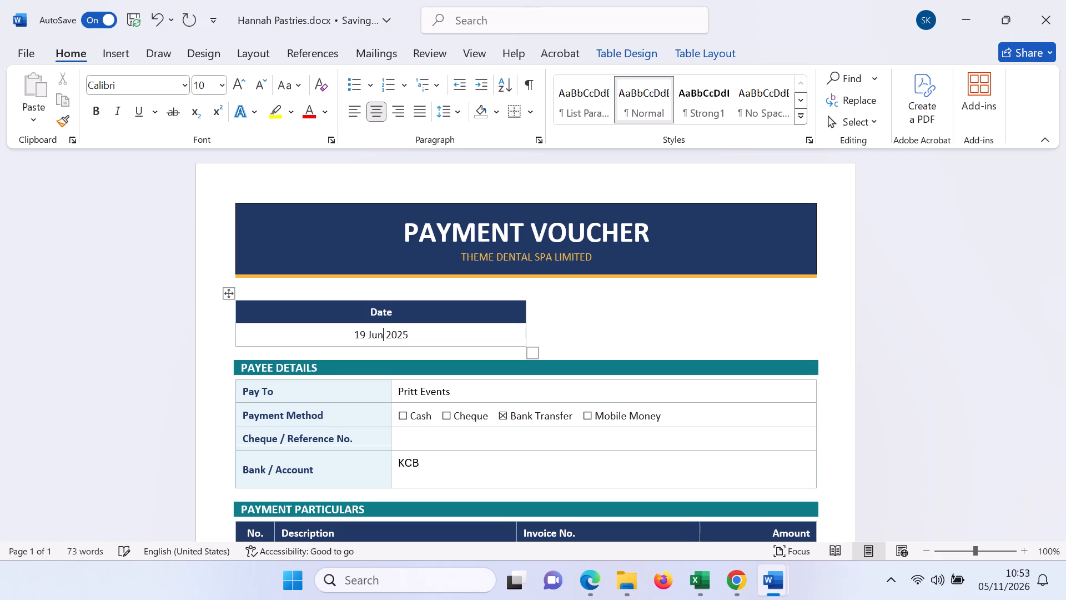
key("BackSpace")
key("BackSpace")
key("BackSpace")
key("BackSpace")
key("BackSpace")
key("BackSpace")
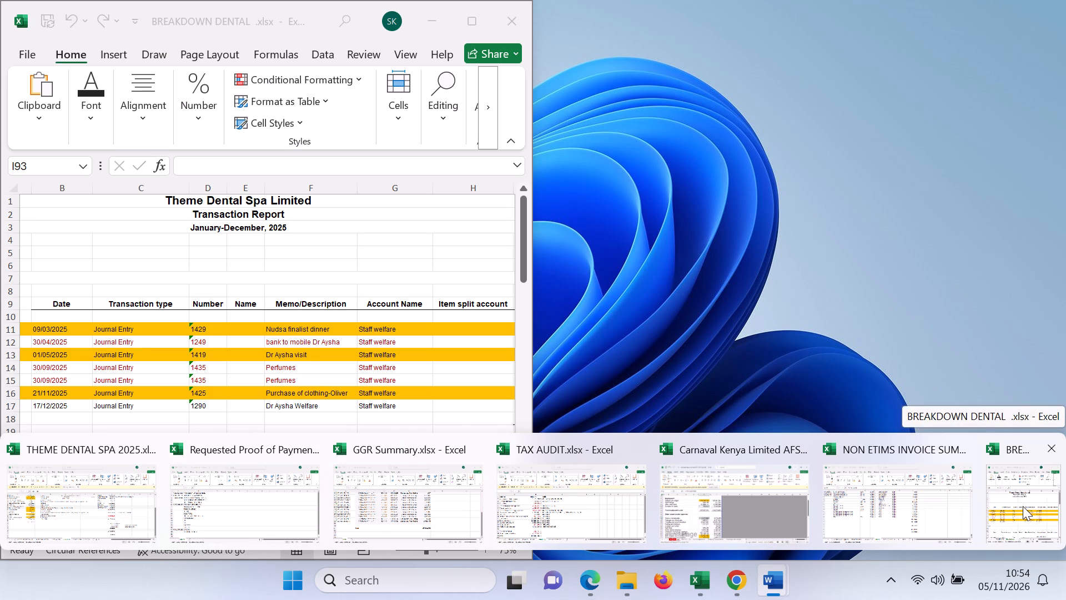
Switch to the BREAKDOWN DENTAL workbook in Excel, maximized, and look up the ACCOUNTING FEE amount on the Breakdown sheet.
left_click(1023, 506)
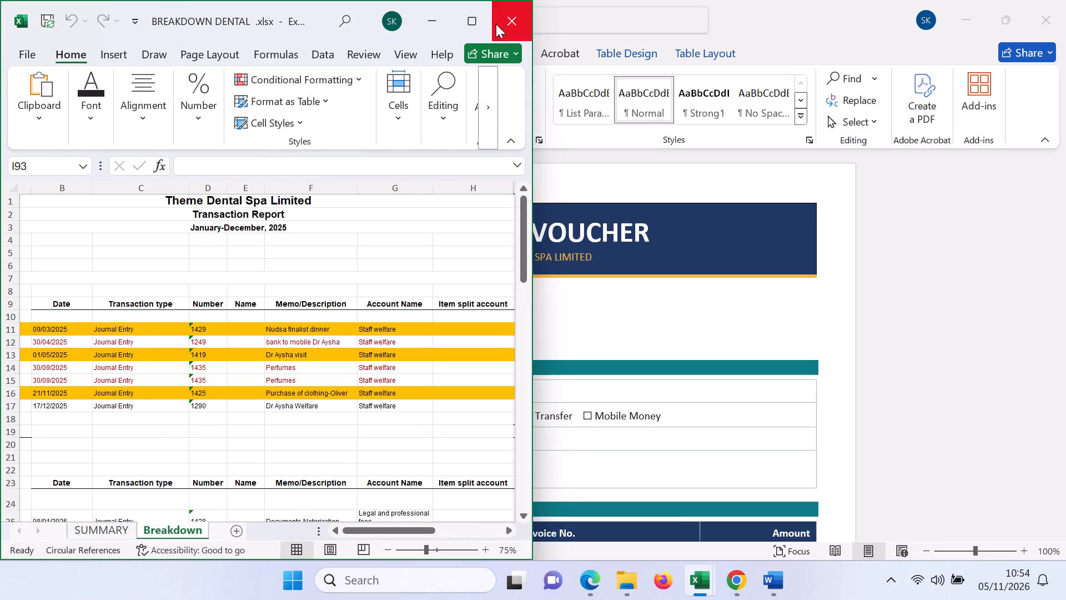
left_click(471, 22)
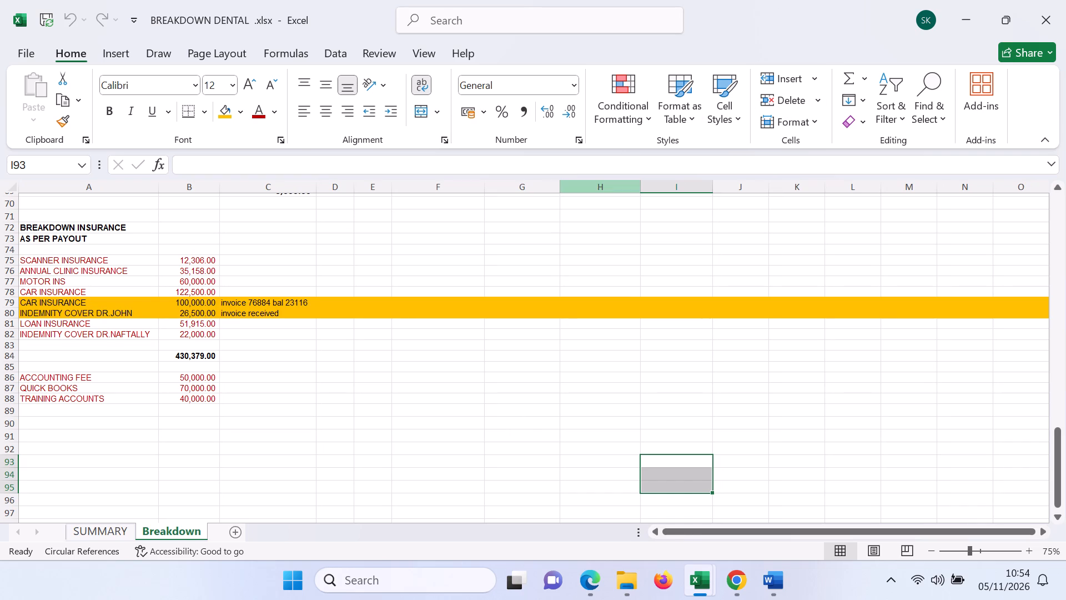
left_click(193, 377)
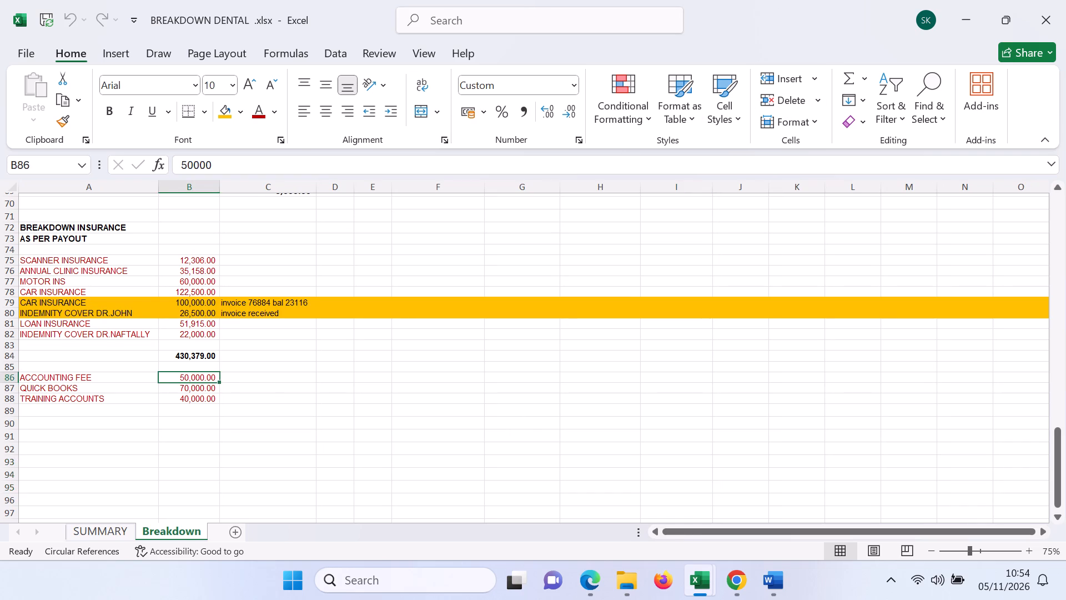
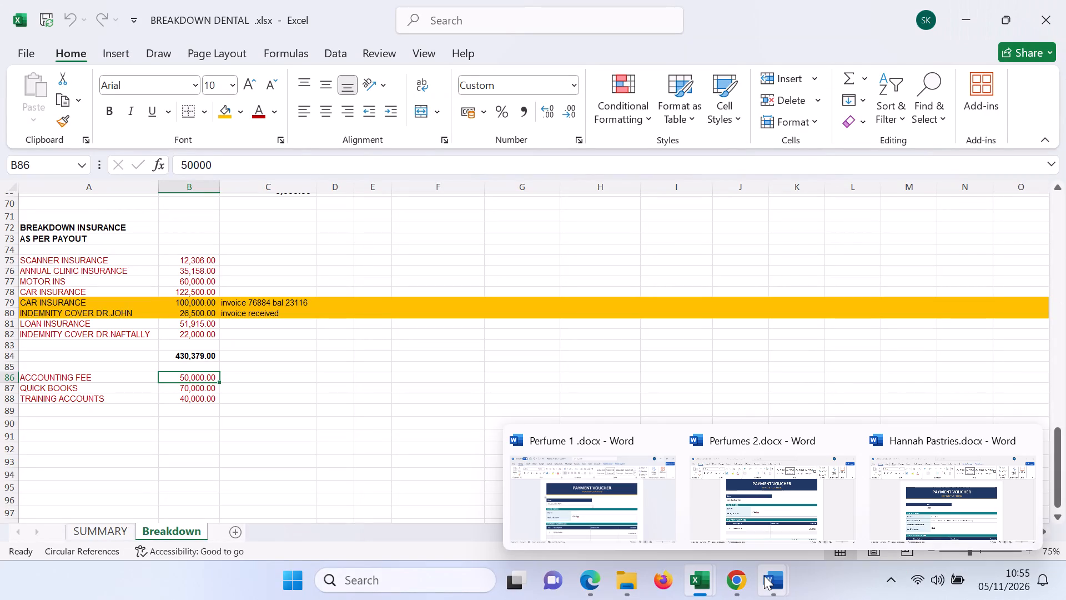
Switch back to the Hannah Pastries payment voucher in Word.
left_click(965, 498)
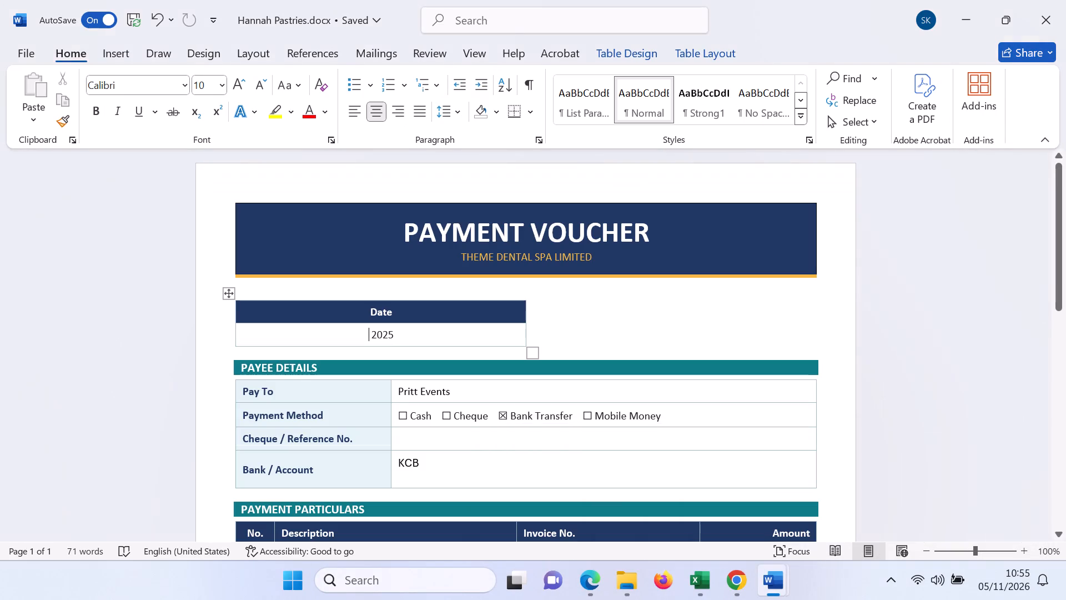
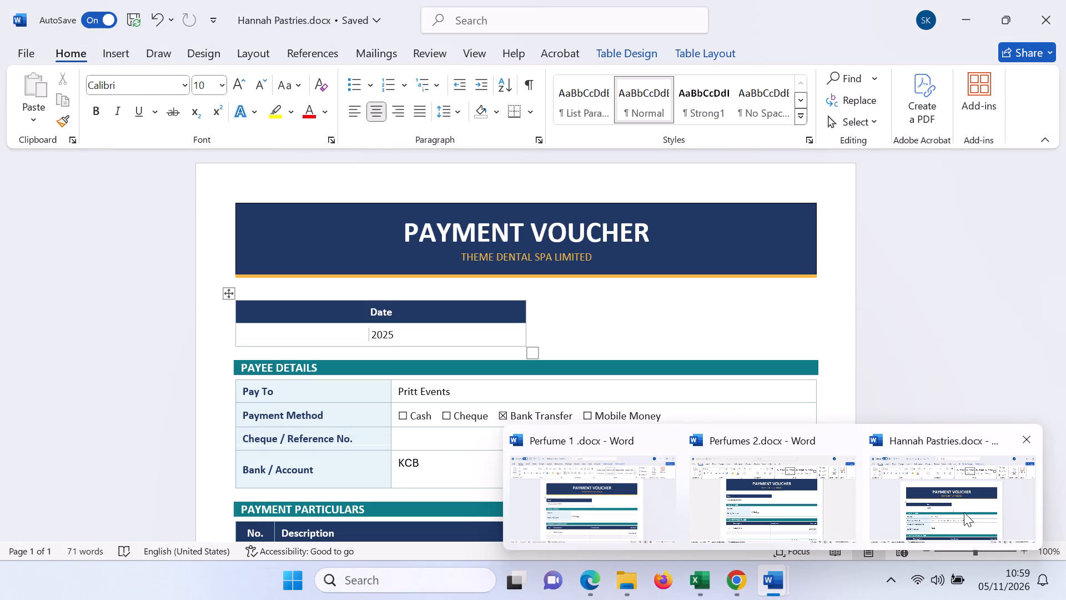
Bring the Hannah Pastries payment voucher document to the front.
left_click(923, 506)
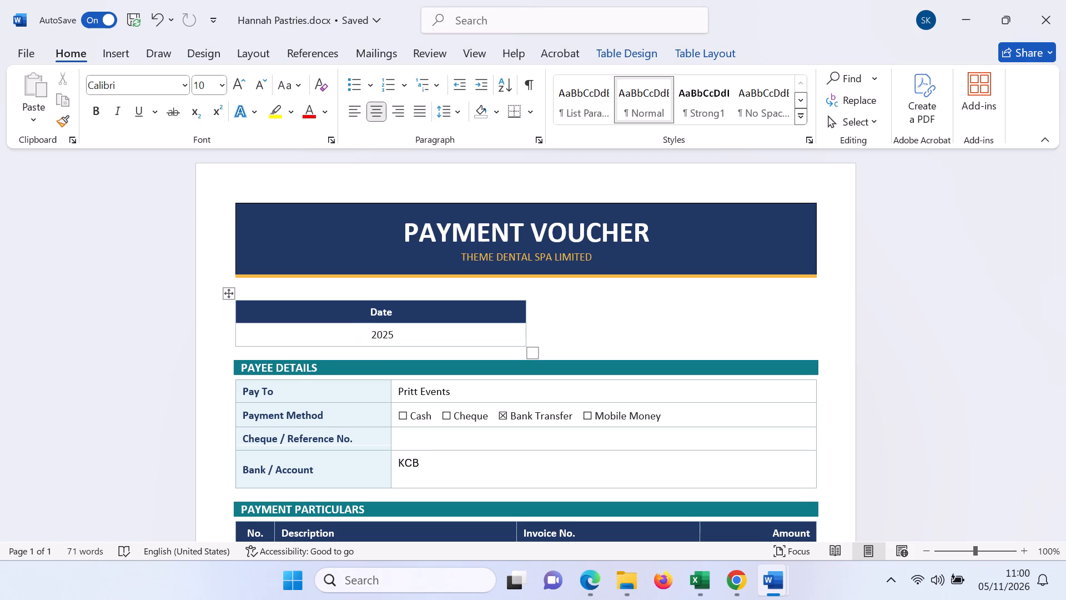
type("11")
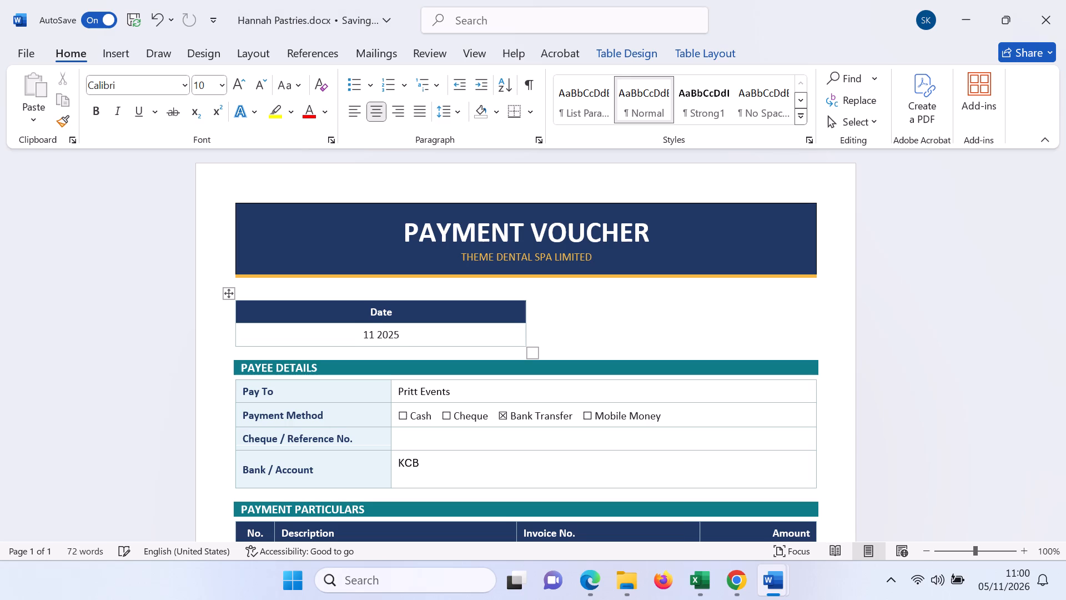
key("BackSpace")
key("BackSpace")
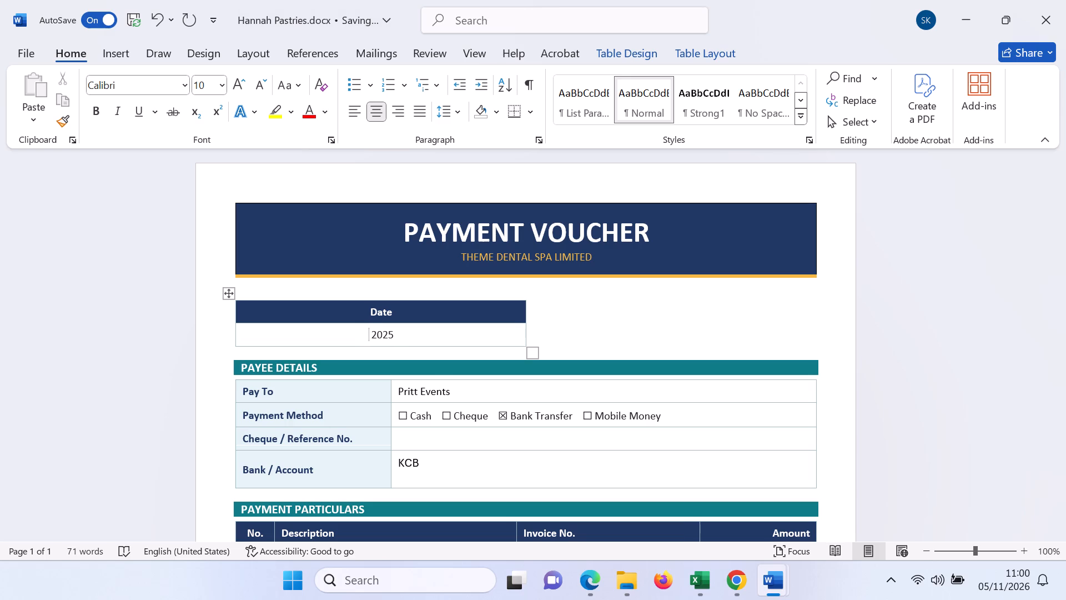
Replace the Pay To entry in the voucher's payee details with the individual payee's full name.
left_click(468, 390)
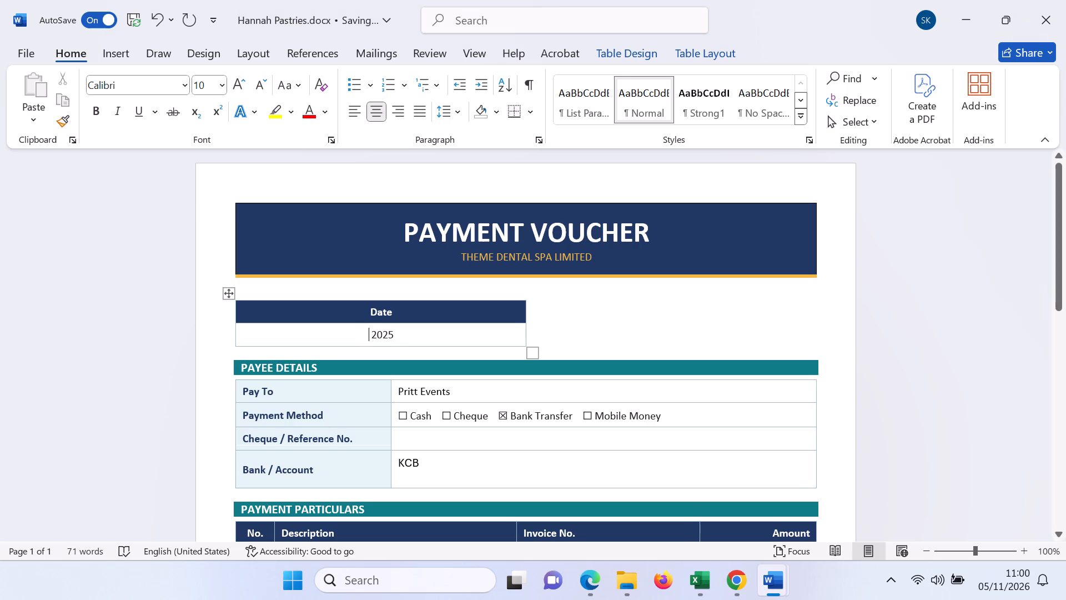
key("BackSpace")
key("BackSpace")
key("BackSpace")
key("BackSpace")
key("BackSpace")
key("BackSpace")
key("BackSpace")
key("BackSpace")
key("BackSpace")
key("BackSpace")
key("BackSpace")
key("BackSpace")
key("BackSpace")
key("BackSpace")
key("BackSpace")
key("BackSpace")
key("BackSpace")
key("BackSpace")
key("BackSpace")
key("BackSpace")
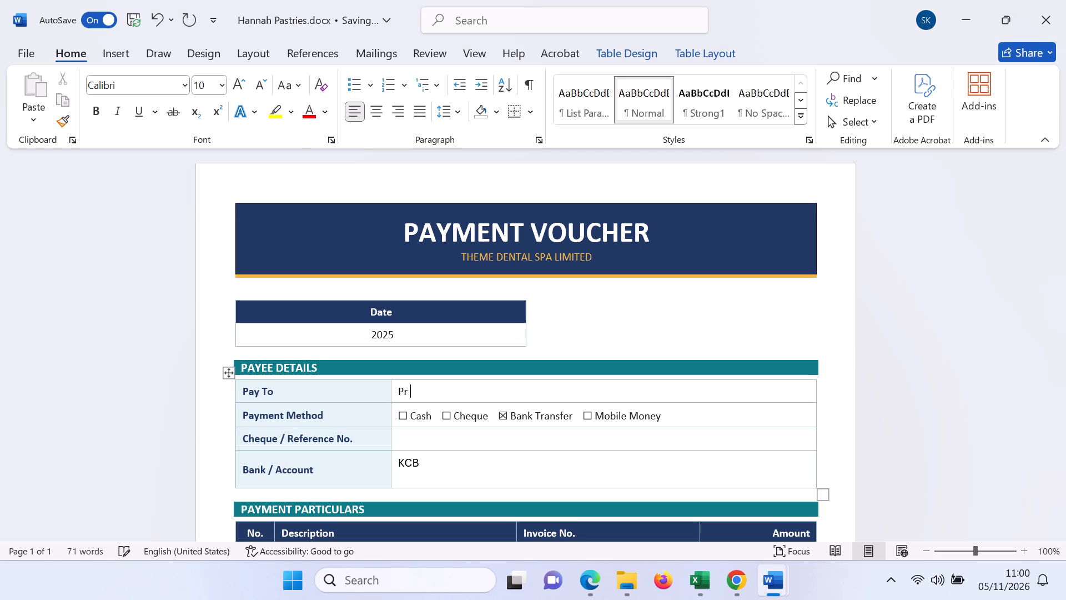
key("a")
key("BackSpace")
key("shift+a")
key("BackSpace")
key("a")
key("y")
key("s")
key("BackSpace")
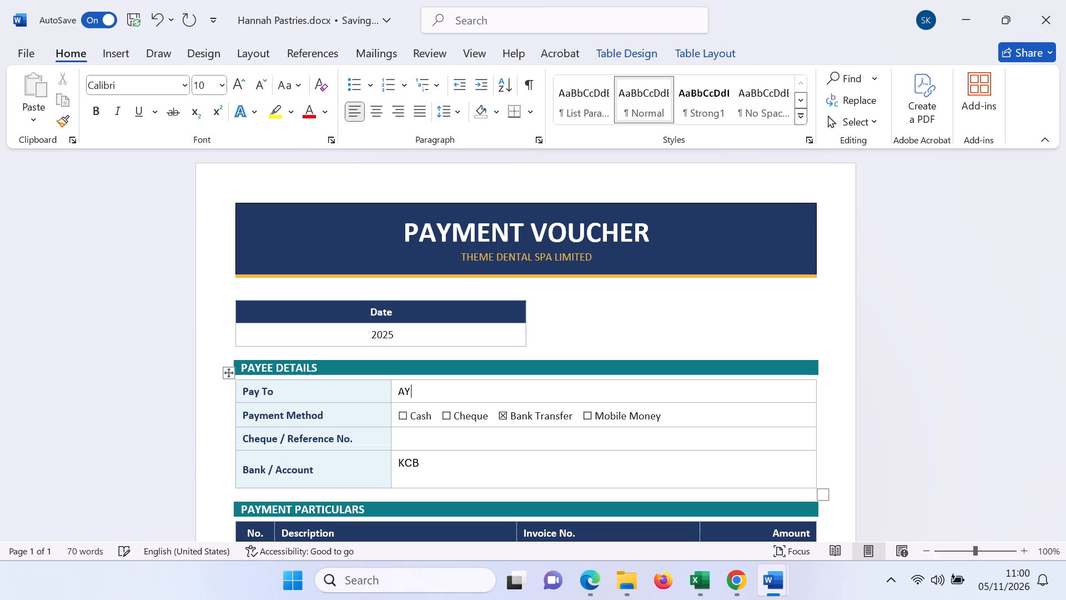
key("BackSpace")
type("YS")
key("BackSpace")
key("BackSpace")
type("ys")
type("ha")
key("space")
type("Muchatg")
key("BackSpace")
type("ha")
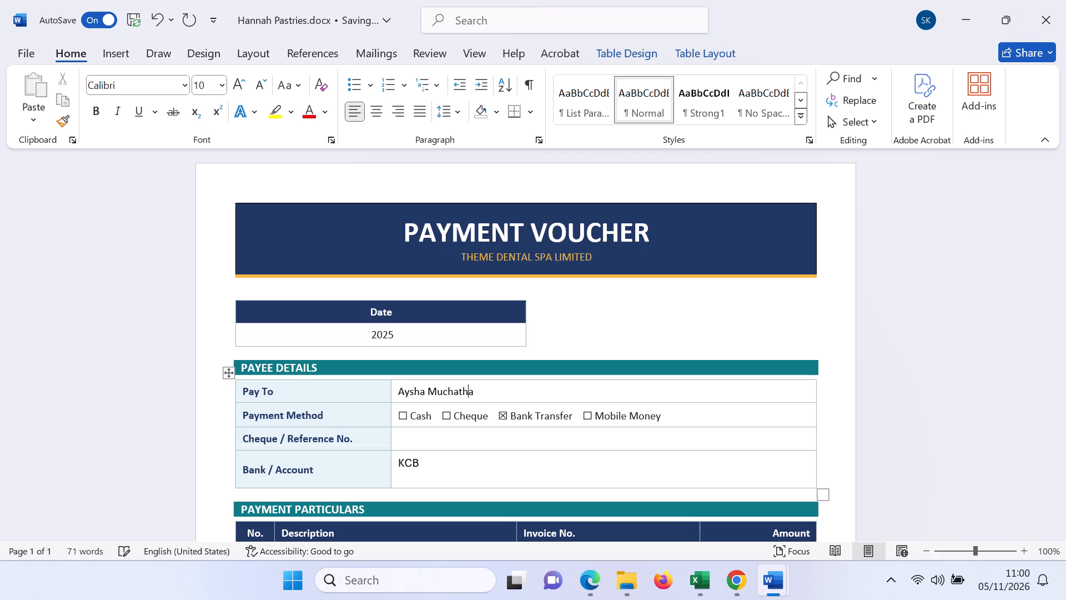
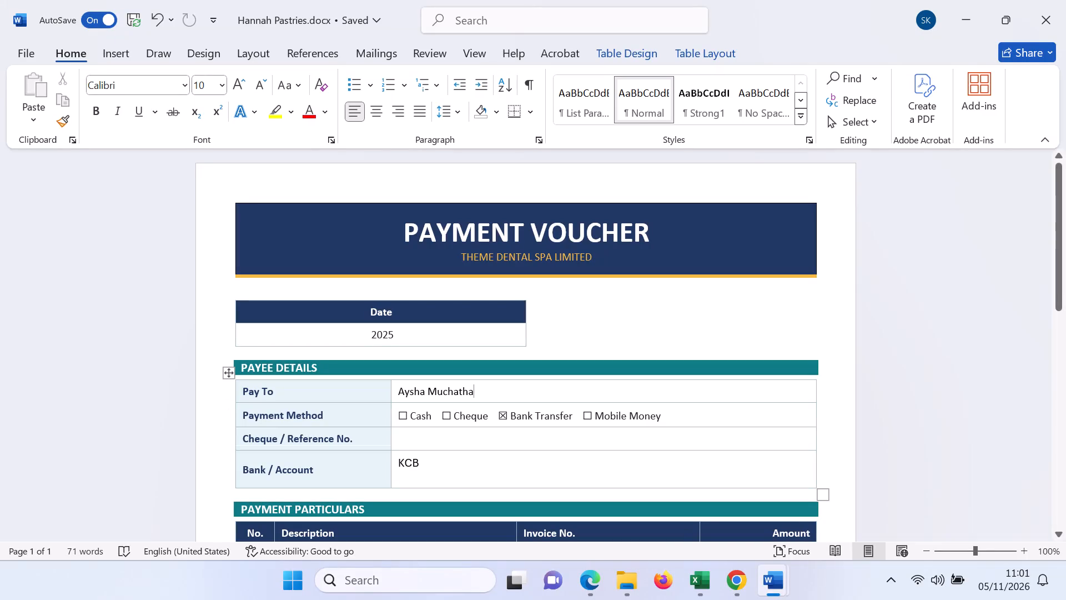
Delete the Payment Method row from the voucher's payee details table.
left_click(225, 416)
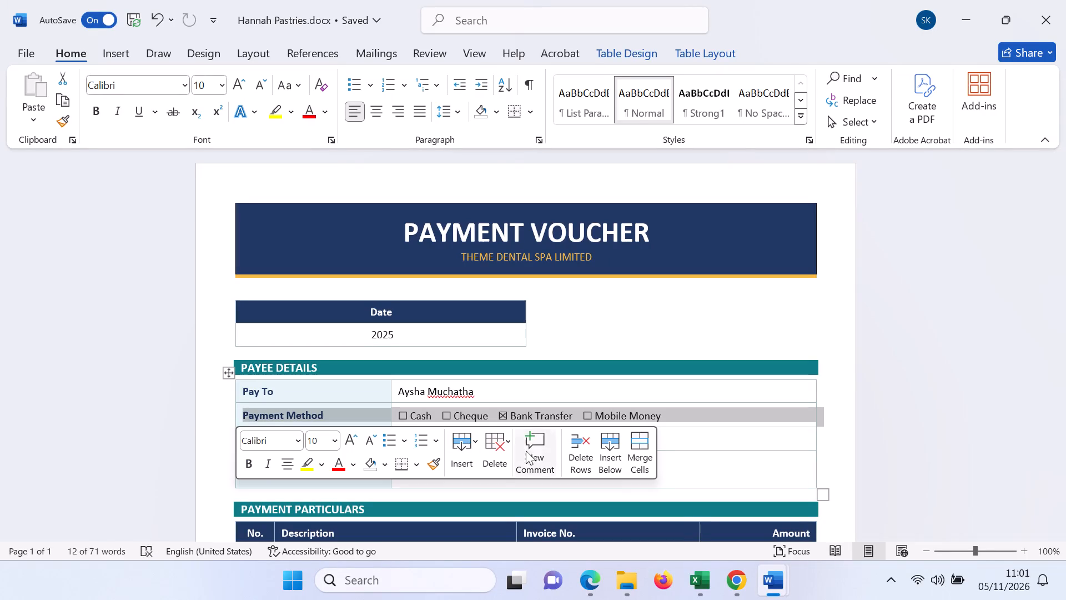
left_click(581, 441)
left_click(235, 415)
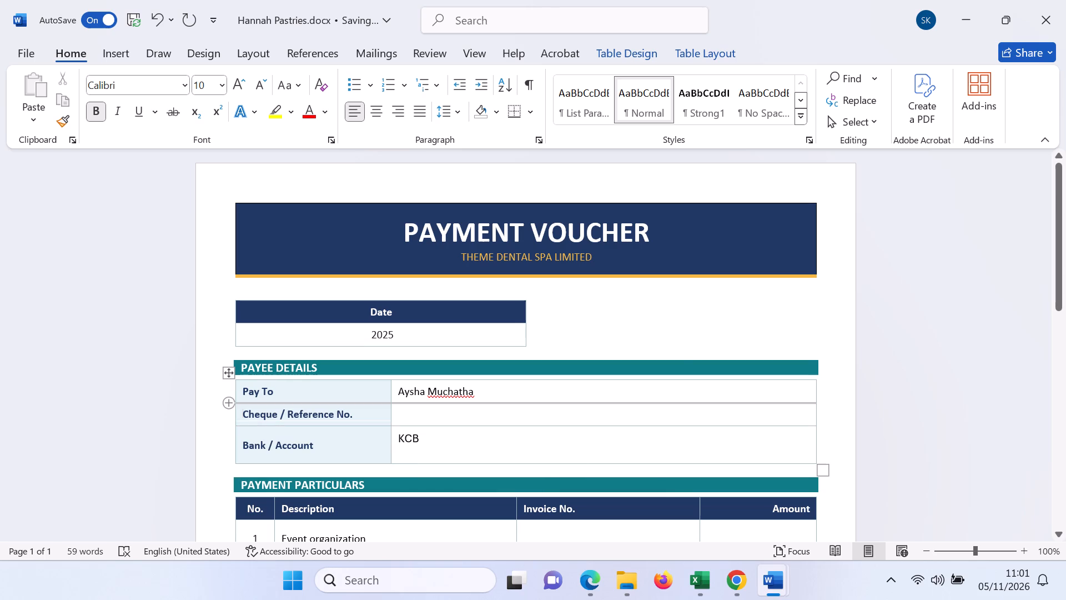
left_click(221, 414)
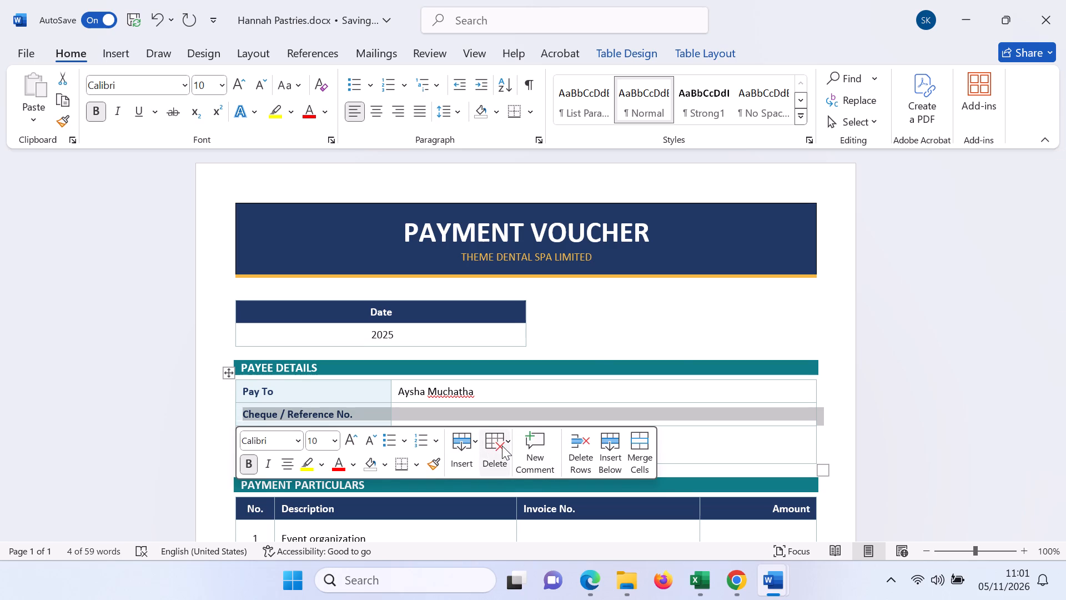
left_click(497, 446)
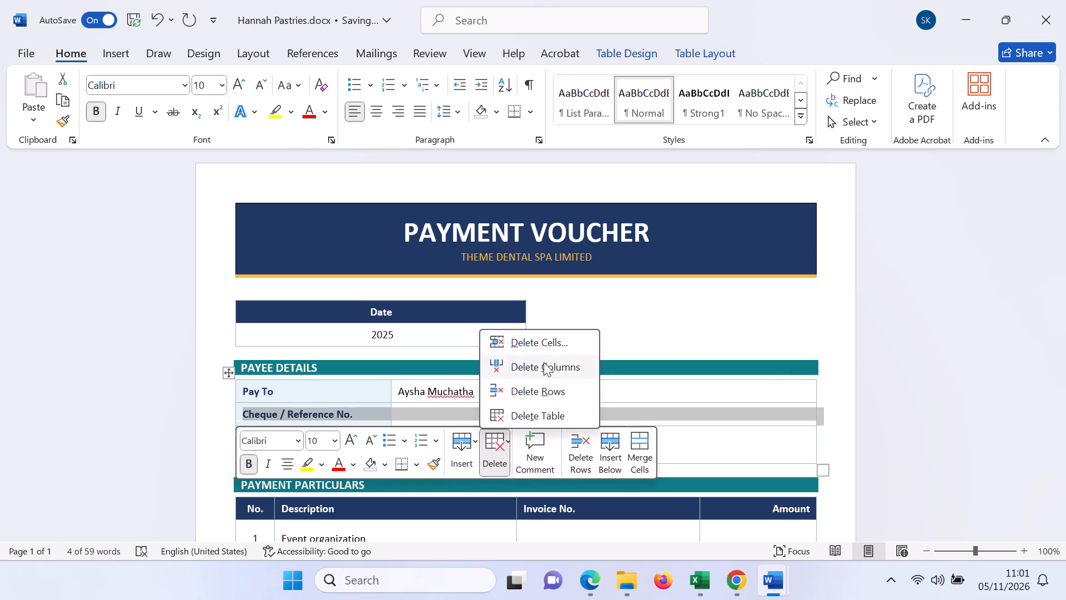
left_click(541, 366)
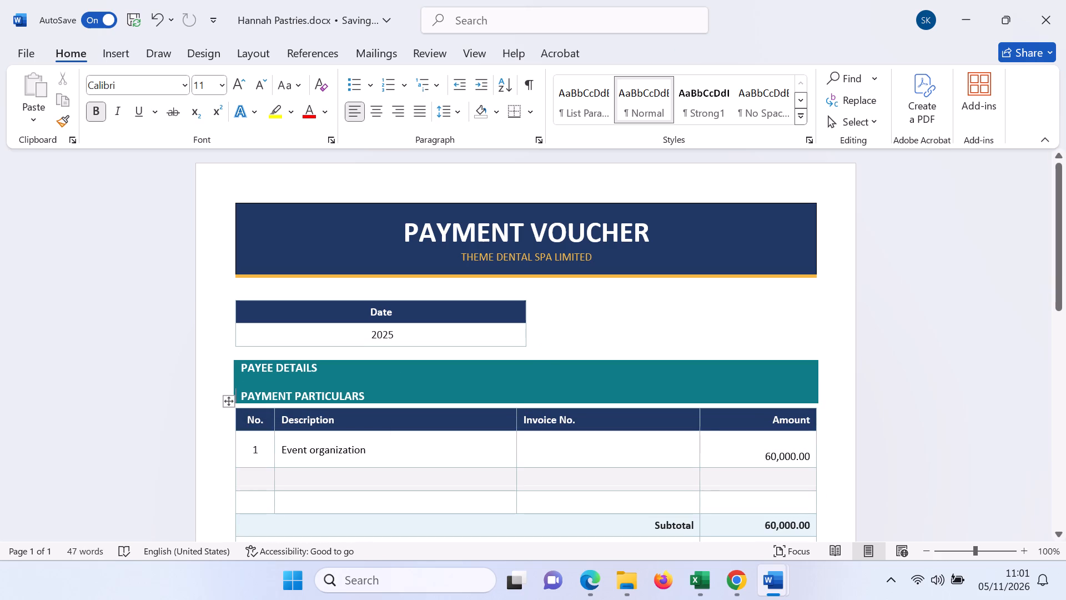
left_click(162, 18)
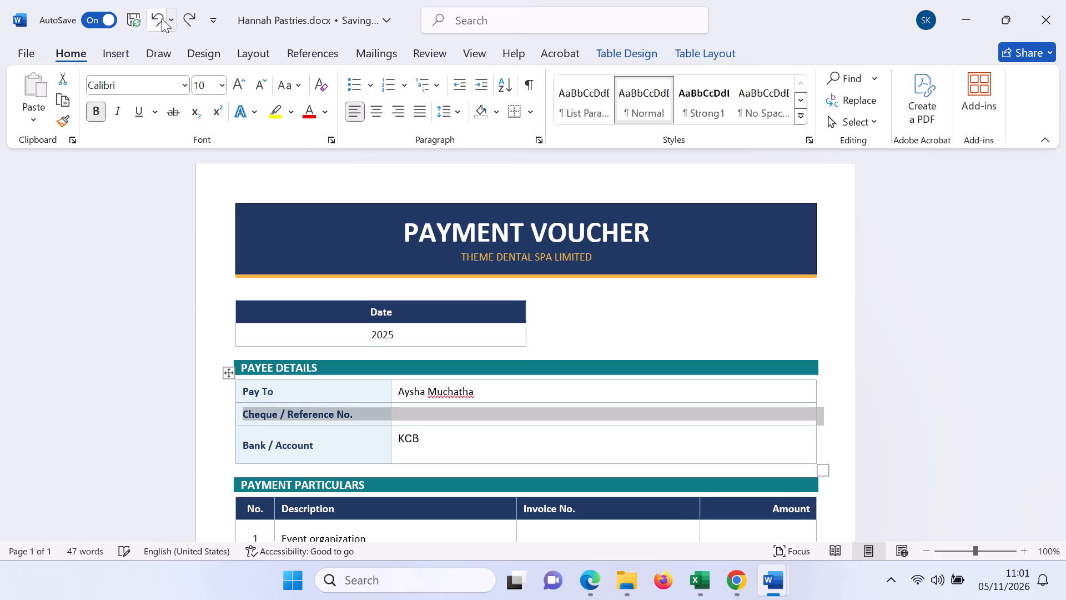
Delete the Cheque / Reference No. row from the payee details table.
left_click(233, 413)
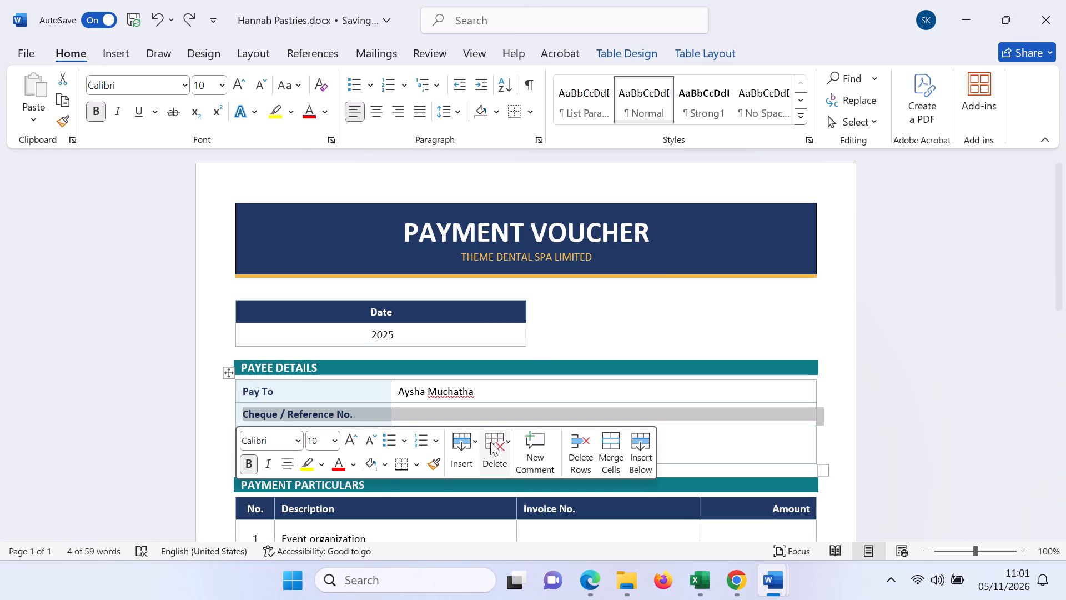
left_click(580, 441)
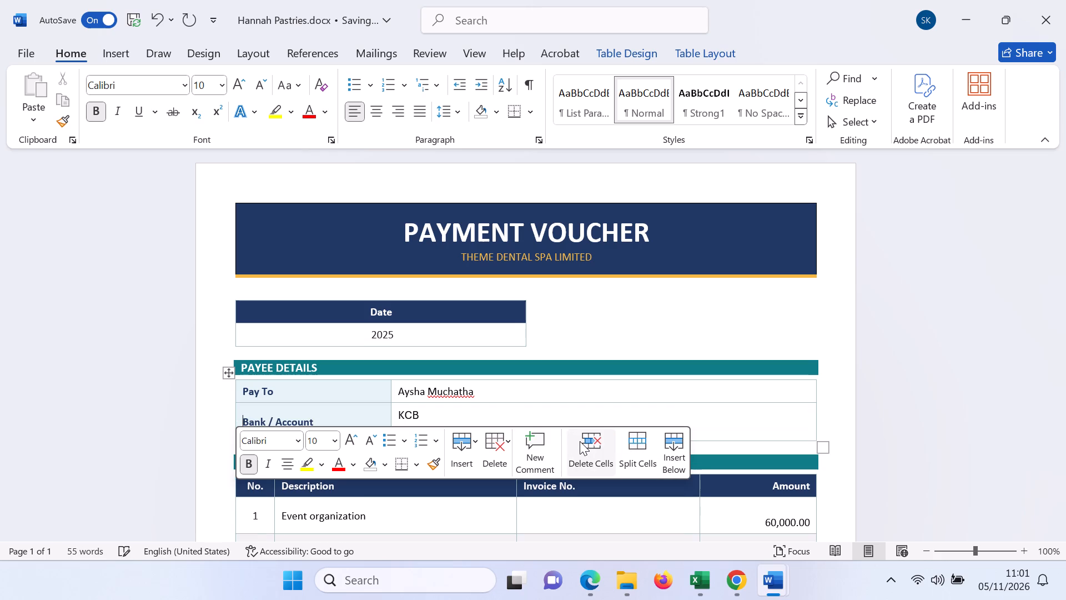
left_click(831, 423)
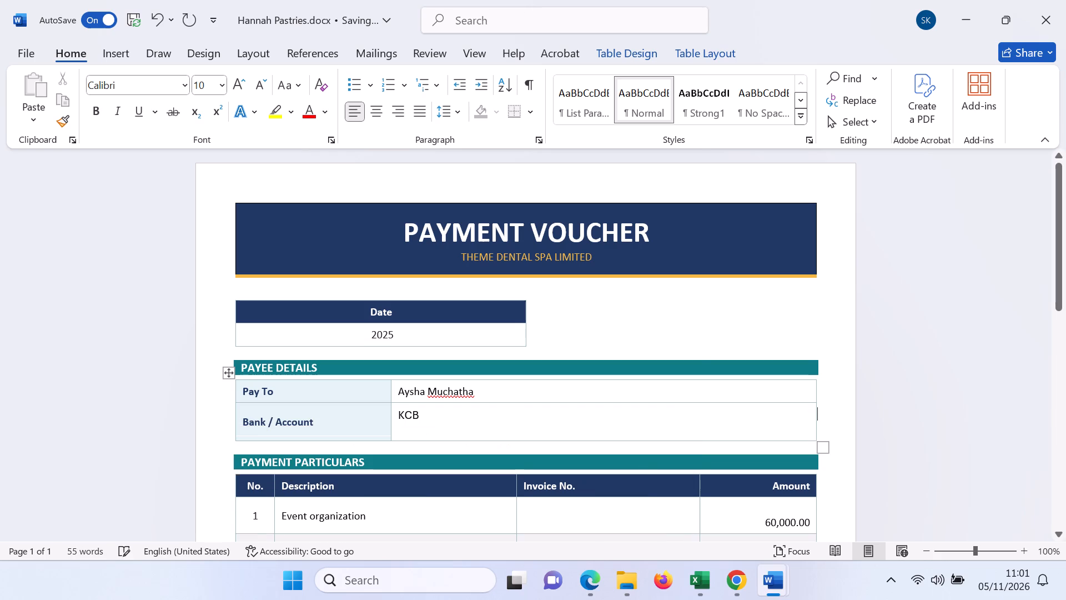
Append "-Rtgs" to KCB in the Bank / Account entry of the payee details.
left_click(423, 418)
key("minus")
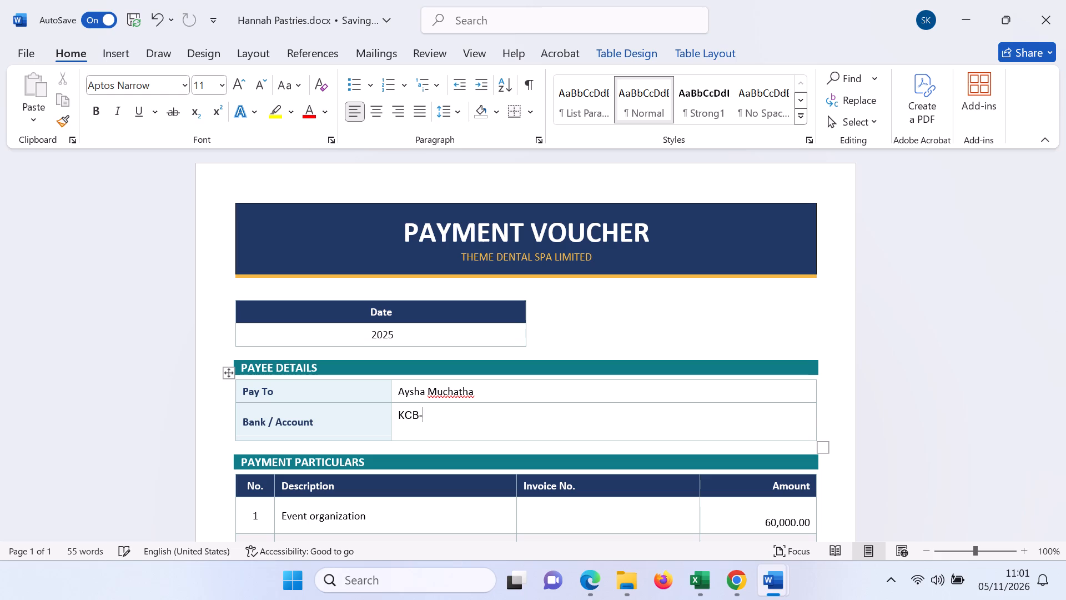
key("shift+r")
type("tgs")
Consult the transaction report in the BREAKDOWN DENTAL Excel workbook, and return to the voucher in Word.
double_click(1055, 534)
left_click(1055, 534)
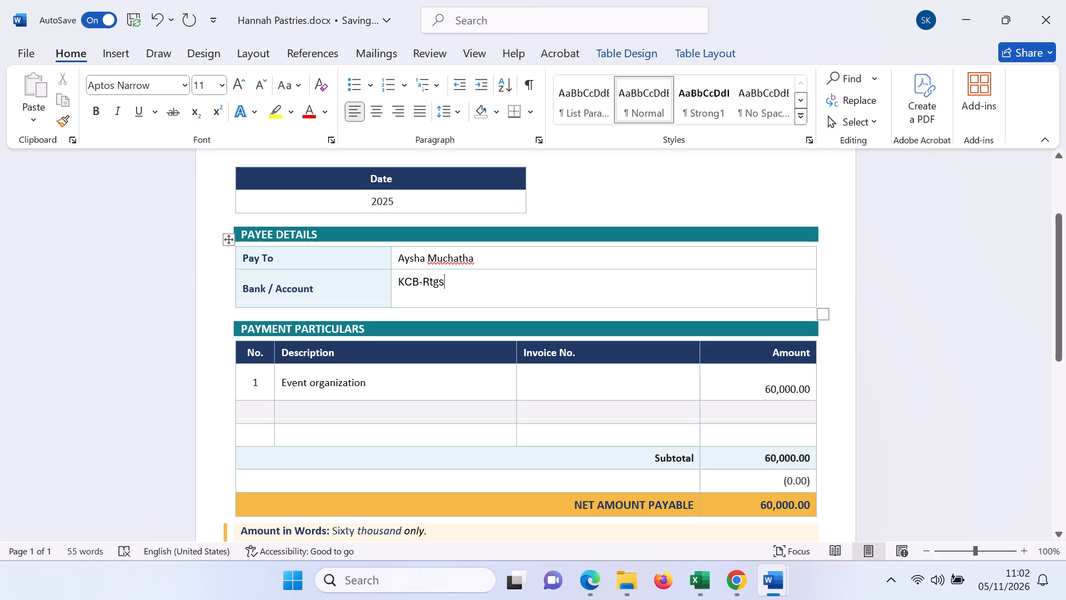
left_click(771, 389)
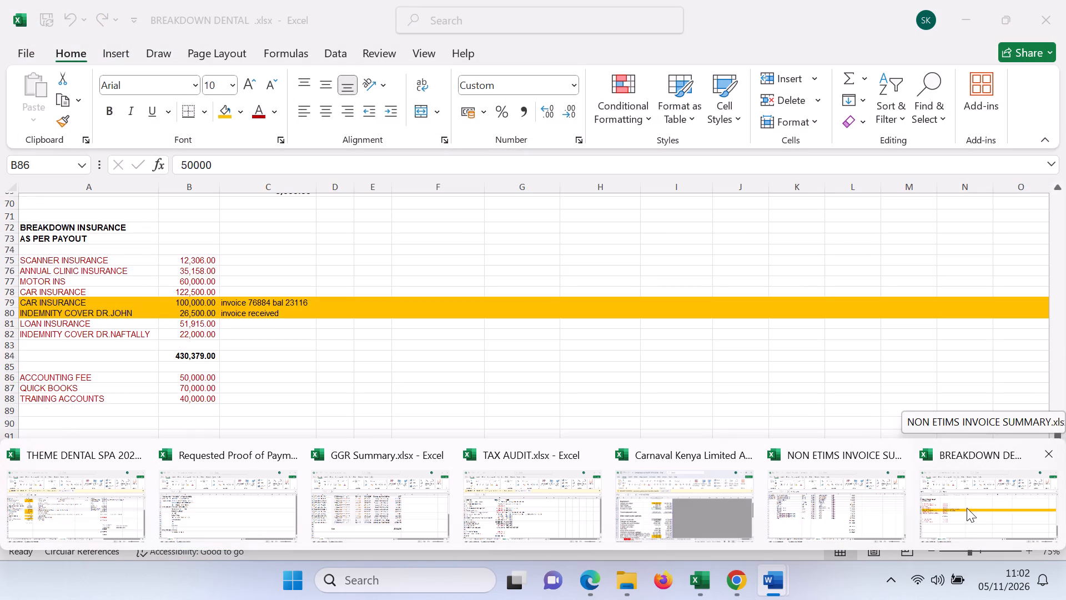
left_click(967, 508)
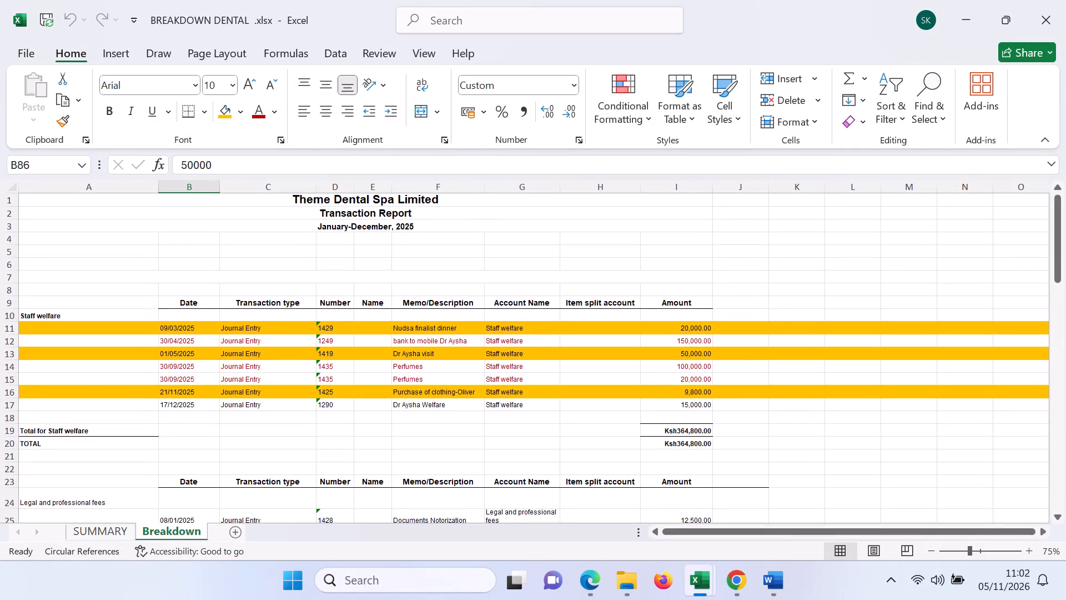
left_click(976, 16)
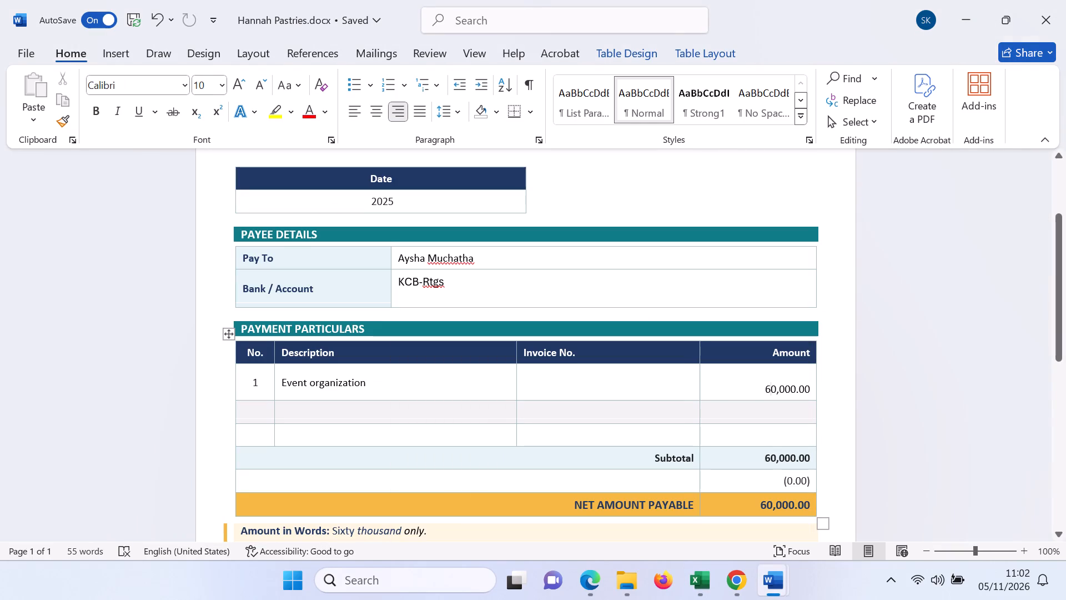
Left-align both the heading and the entry in the voucher's Date table.
left_click(325, 198)
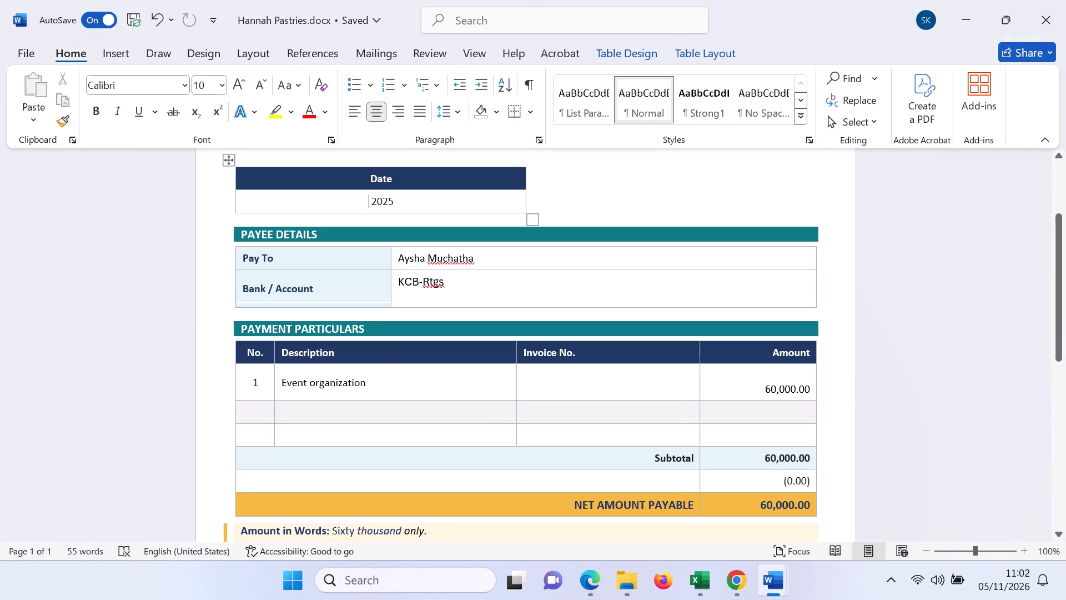
left_click(368, 171)
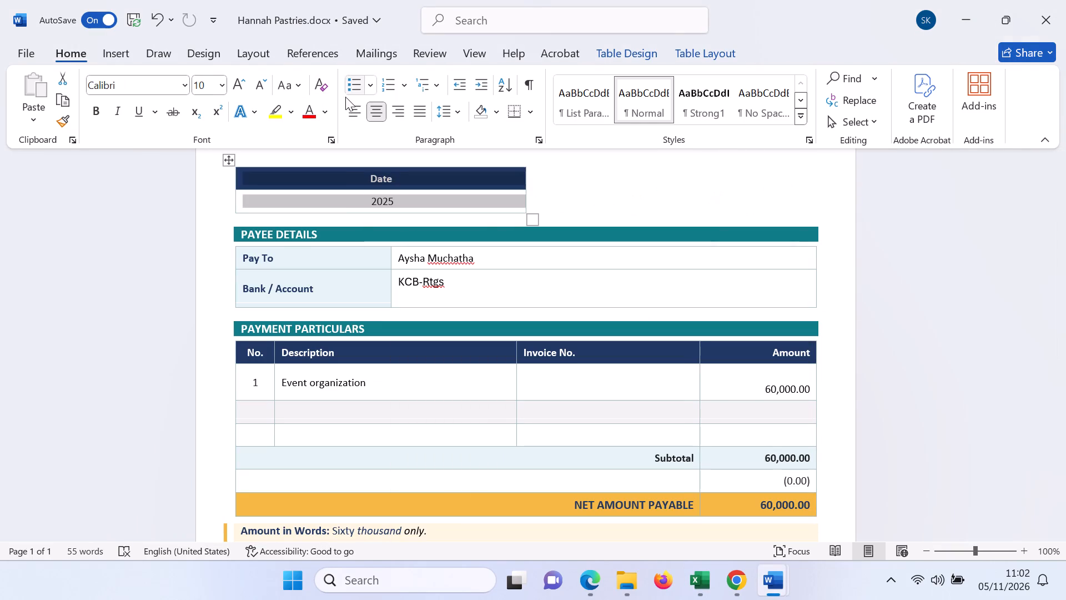
left_click(348, 104)
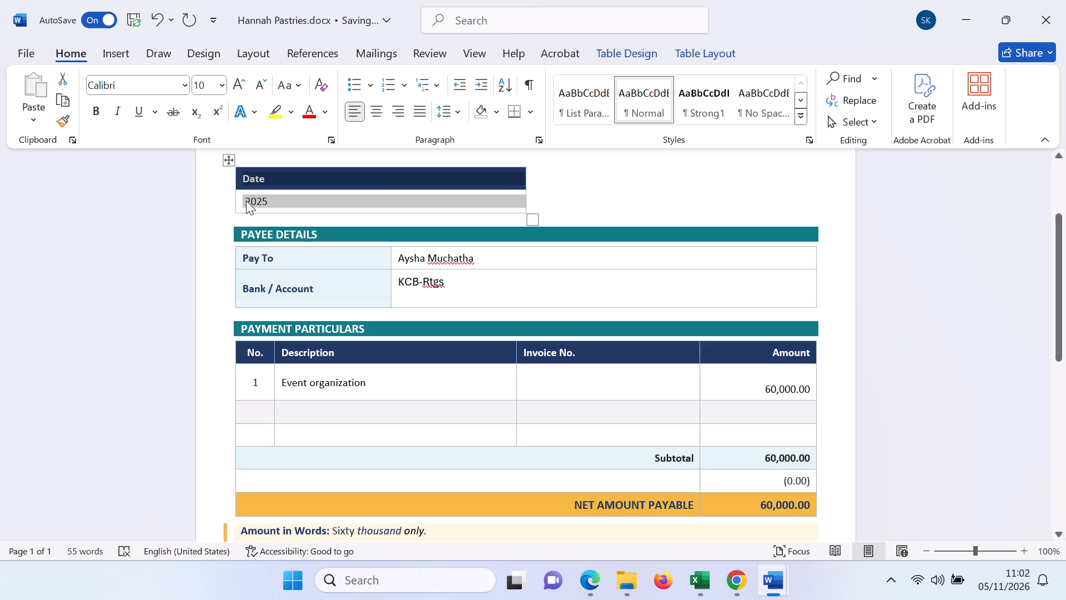
Complete the voucher's date entry so it reads 30 March 2025.
left_click(246, 201)
key("3")
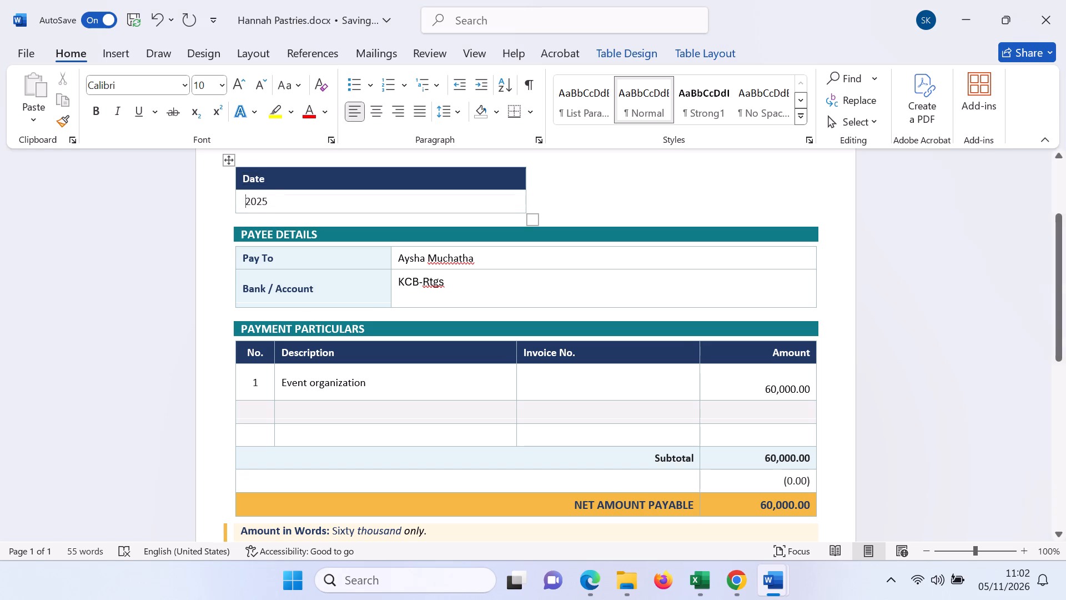
type("0t")
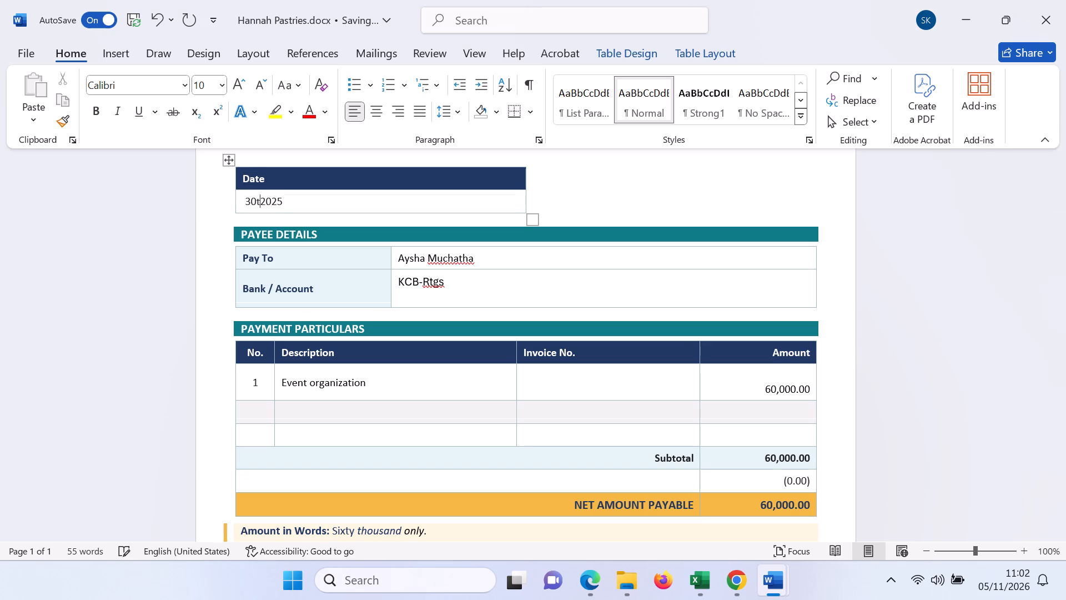
key("BackSpace")
key("space")
key("shift+m")
type("arch")
key("space")
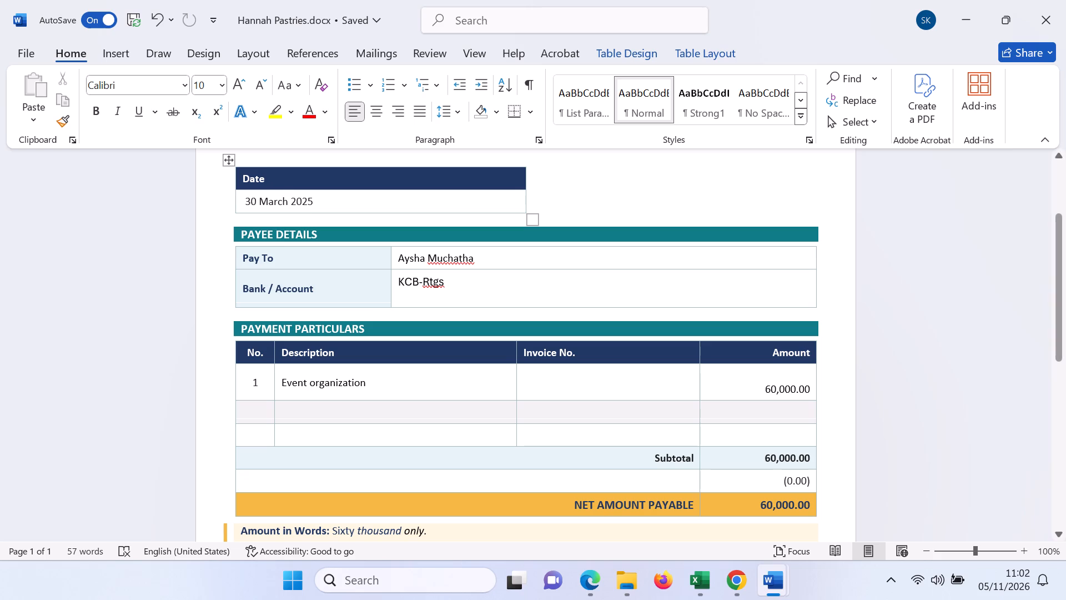
Clear the description text of item 1 in the payment particulars table.
left_click(385, 379)
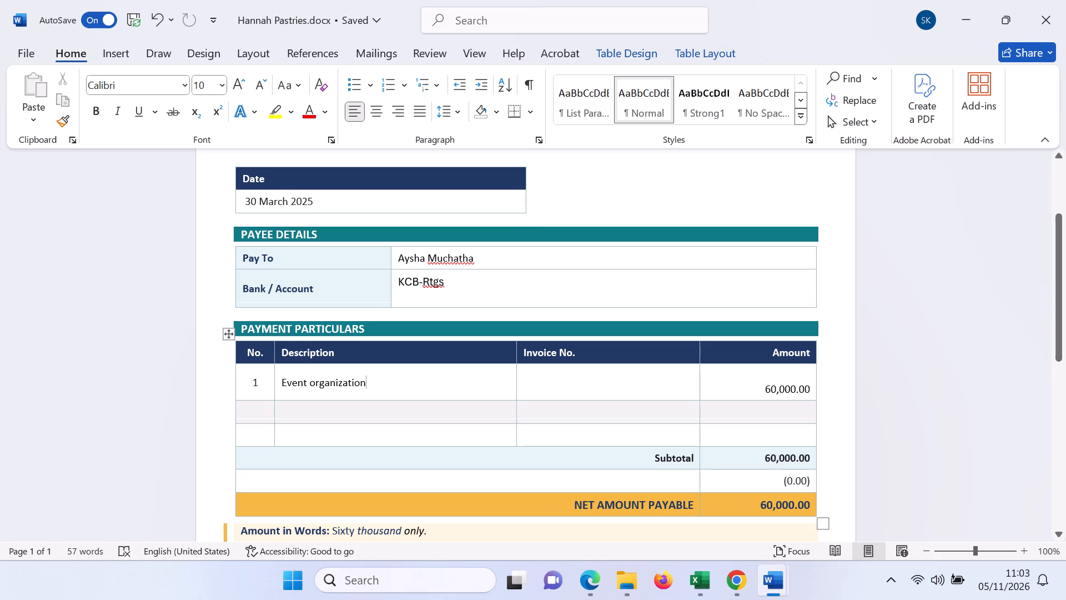
key("BackSpace")
key("BackSpace")
key("BackSpace")
key("BackSpace")
key("BackSpace")
key("BackSpace")
key("BackSpace")
key("BackSpace")
key("BackSpace")
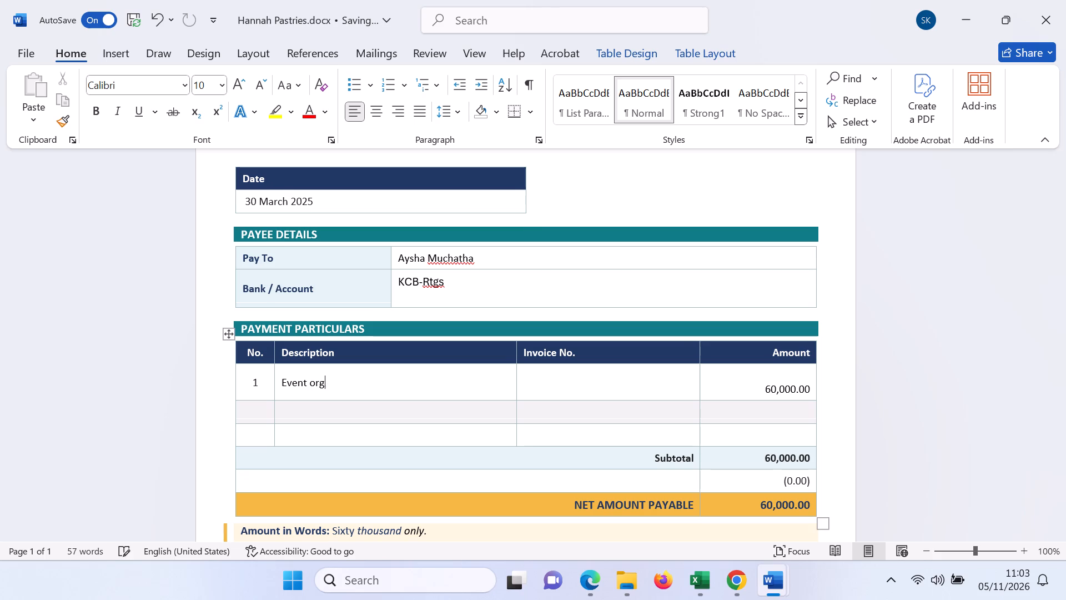
key("BackSpace")
key("BackSpace")
key("BackSpace")
key("BackSpace")
key("BackSpace")
key("BackSpace")
key("BackSpace")
key("BackSpace")
key("BackSpace")
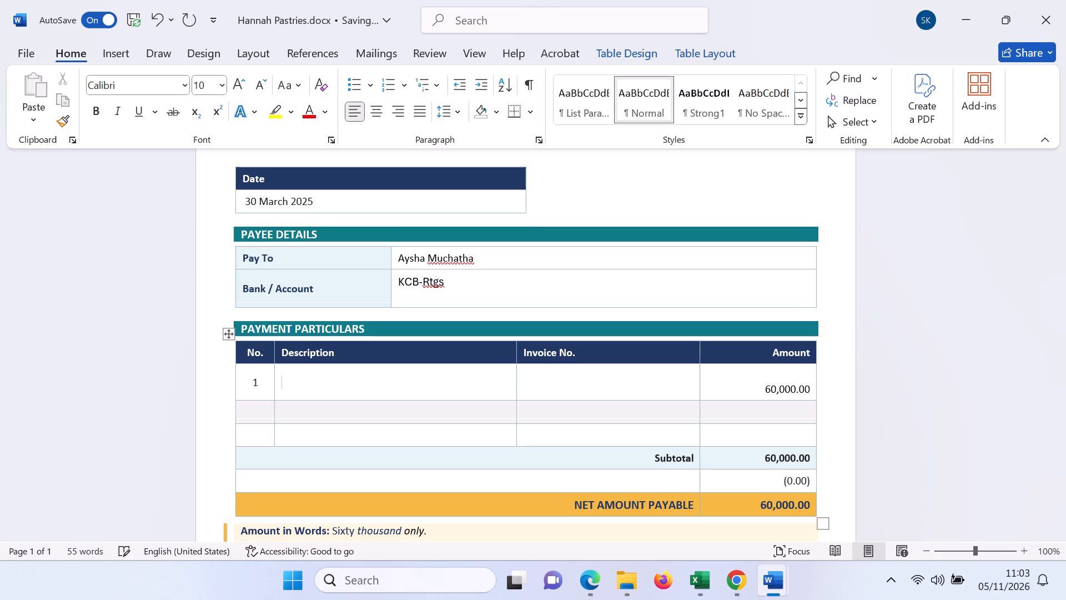
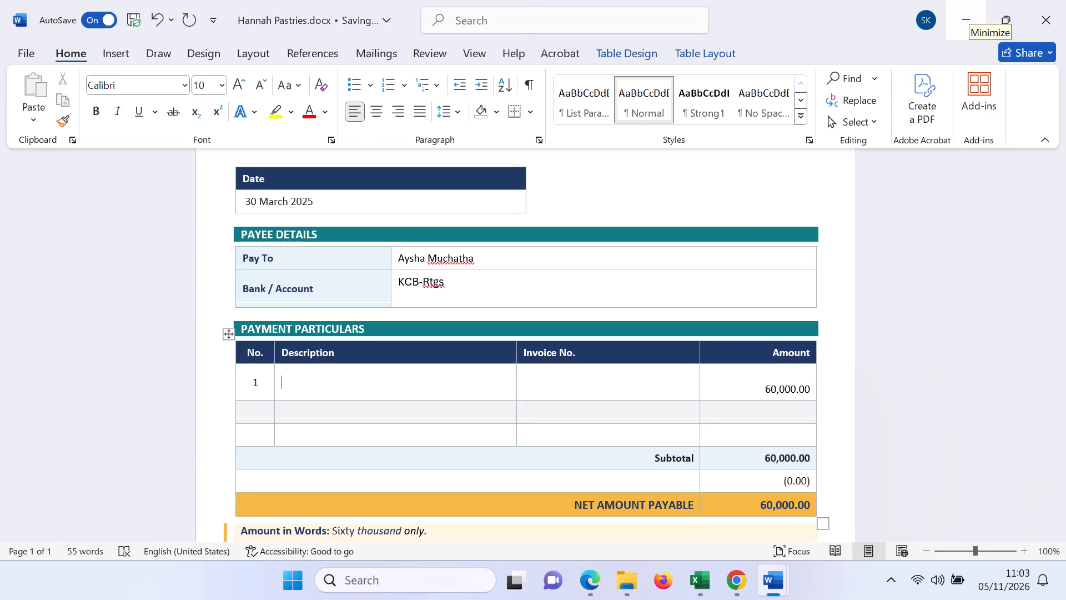
Enter "Staff welfare" as the description of item 1 in the payment particulars and set its amount to 150,000.00.
type("Staff")
key("space")
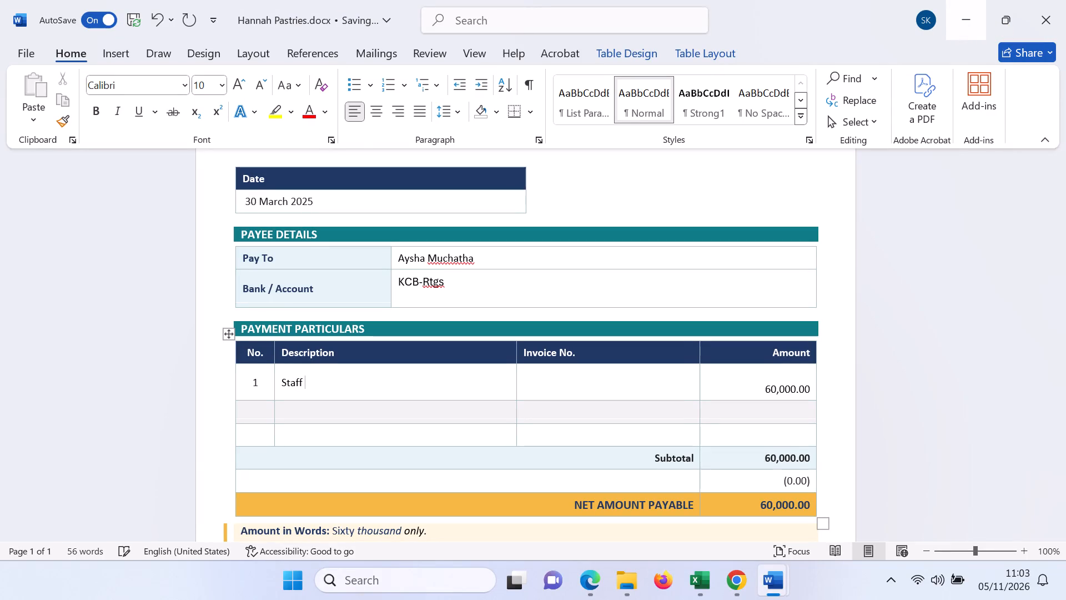
type("welfare")
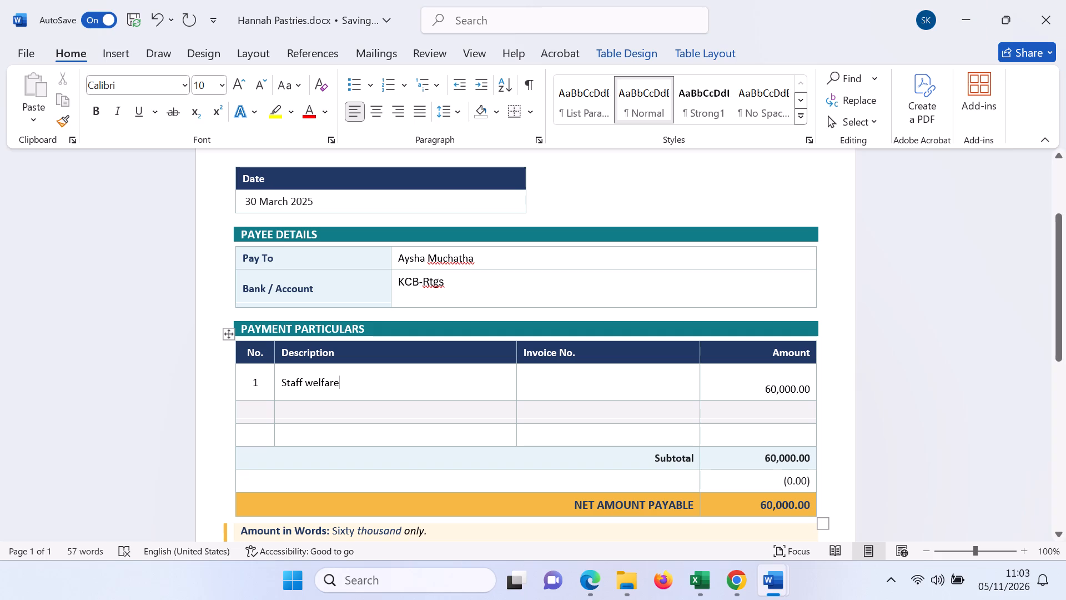
left_click(771, 394)
key("BackSpace")
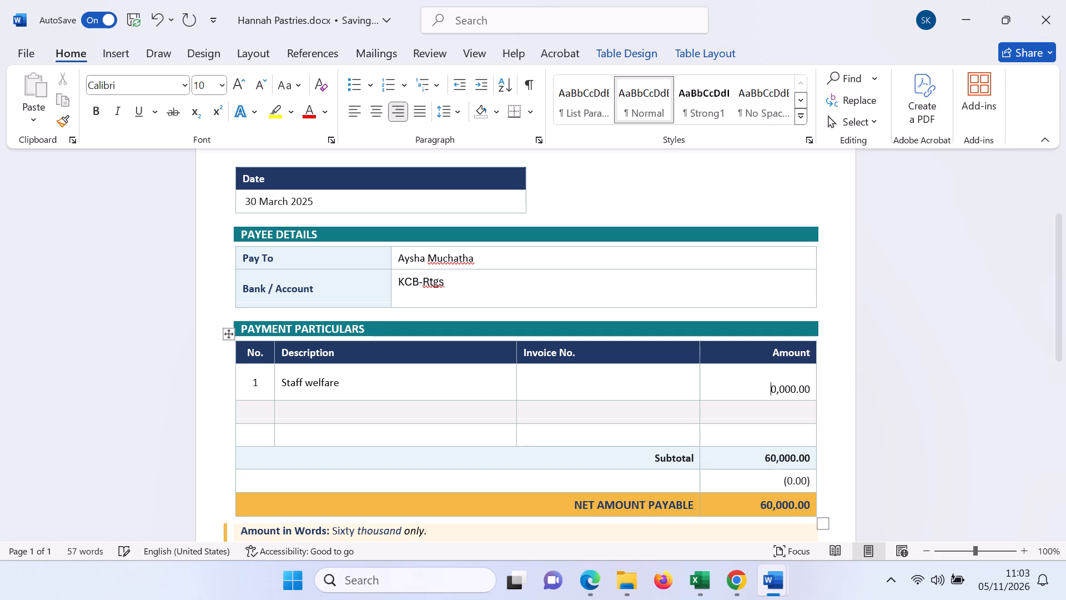
type("15")
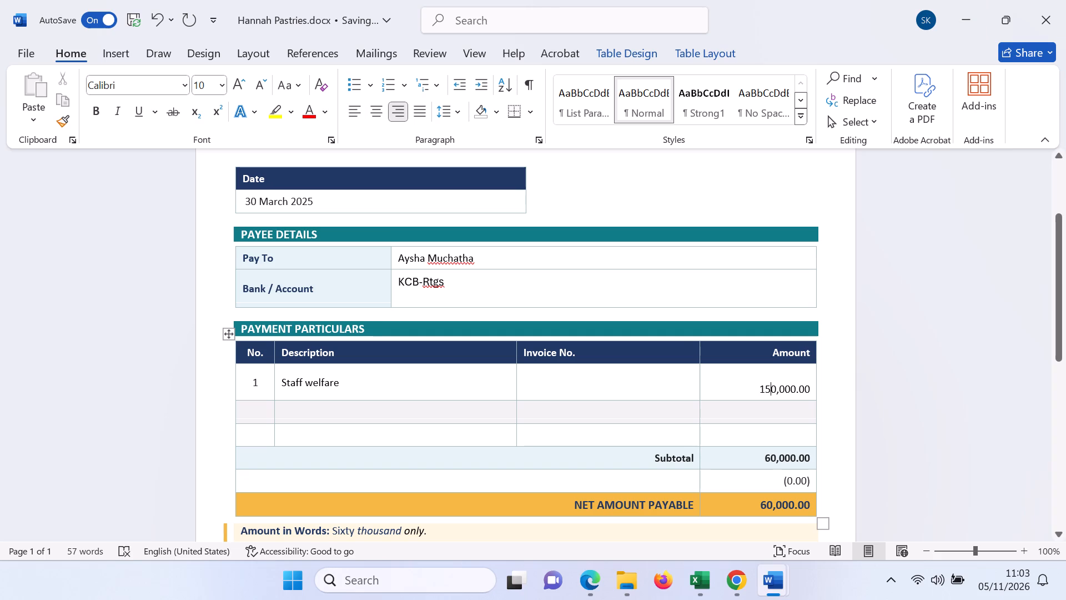
Set the Subtotal to 1500,000.00 and the Net Amount Payable to 150,000.00 in the payment particulars table.
left_click(771, 464)
key("BackSpace")
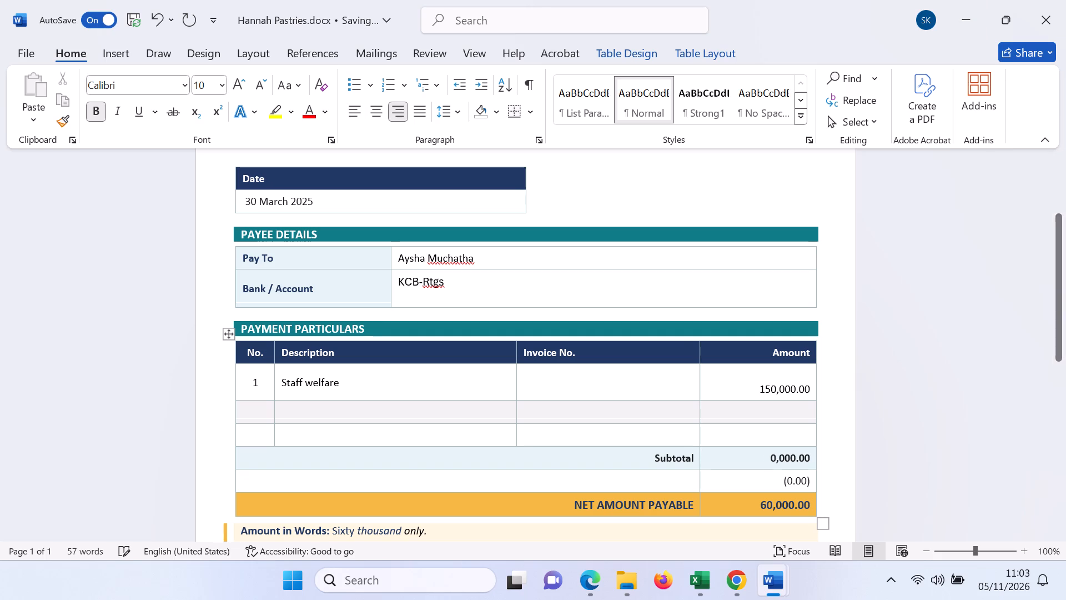
type("150")
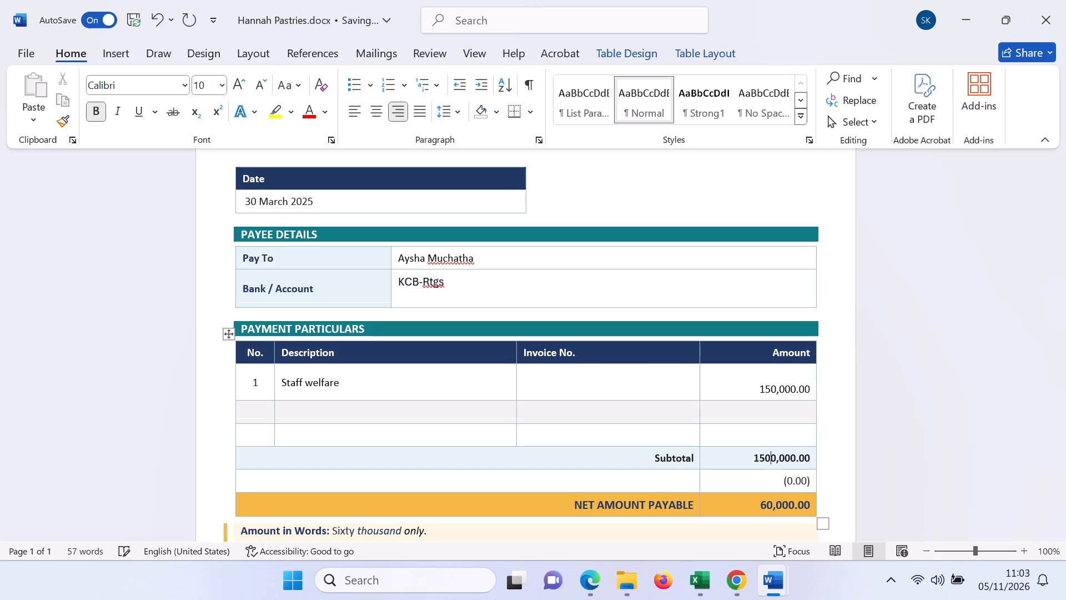
left_click(765, 511)
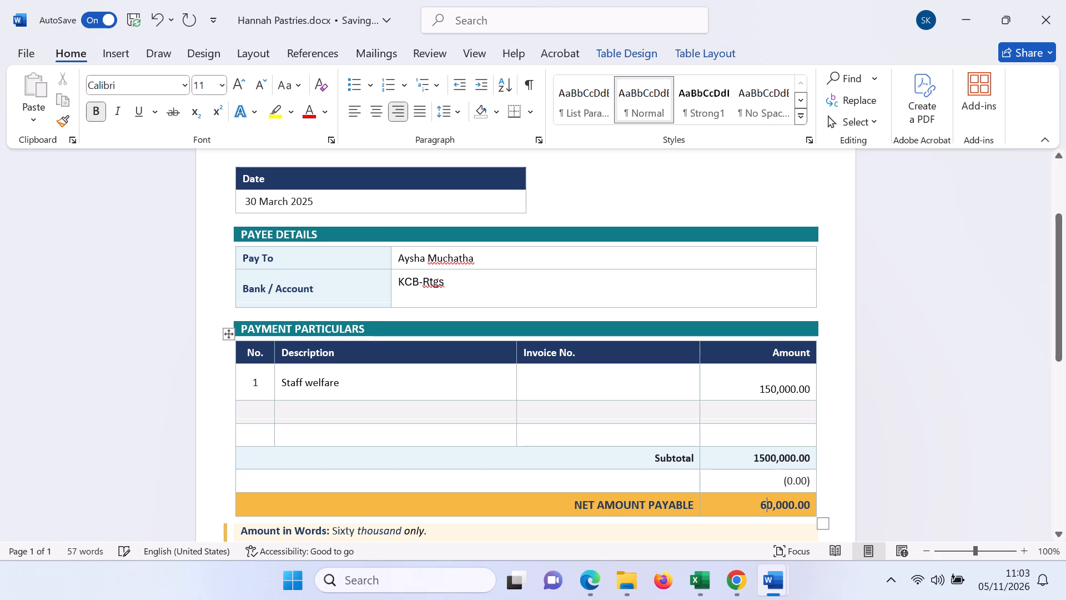
key("BackSpace")
type("150")
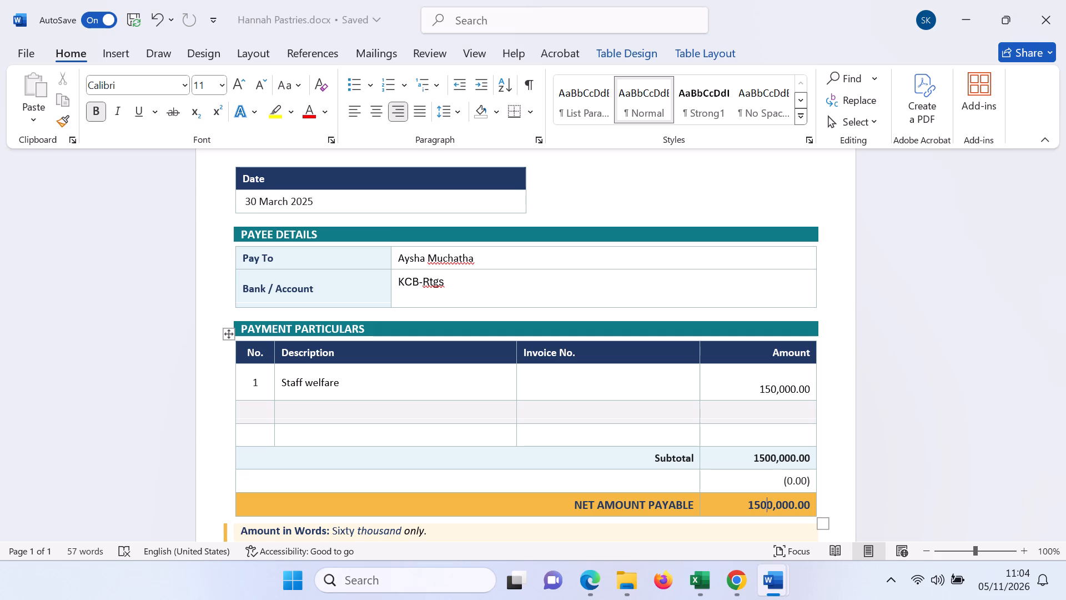
key("BackSpace")
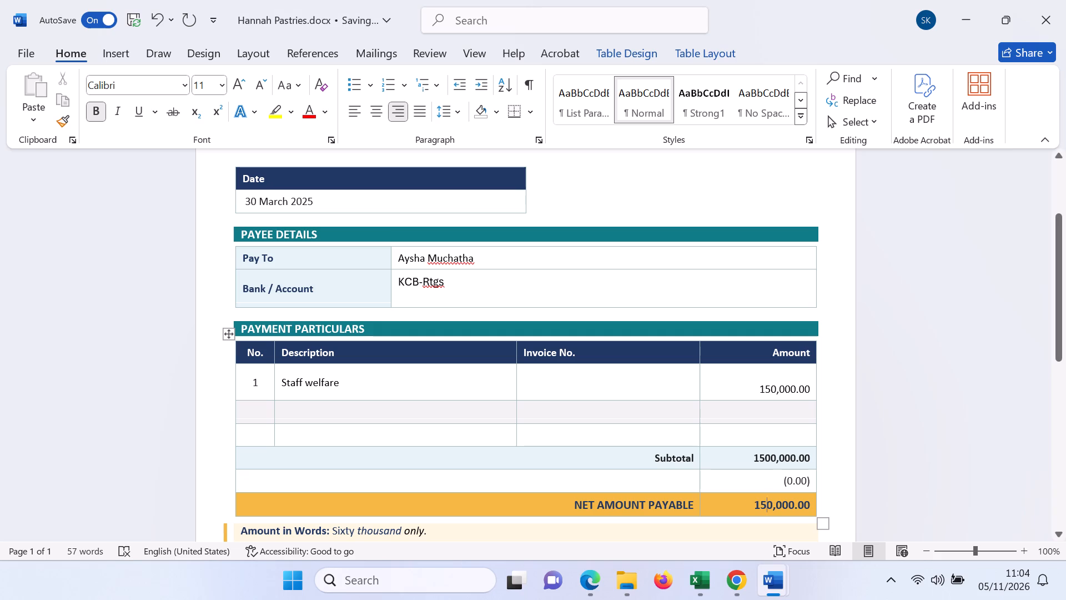
Replace the wording before "only" in the Amount in Words line with new text beginning "On".
left_click(1058, 533)
triple_click(1058, 533)
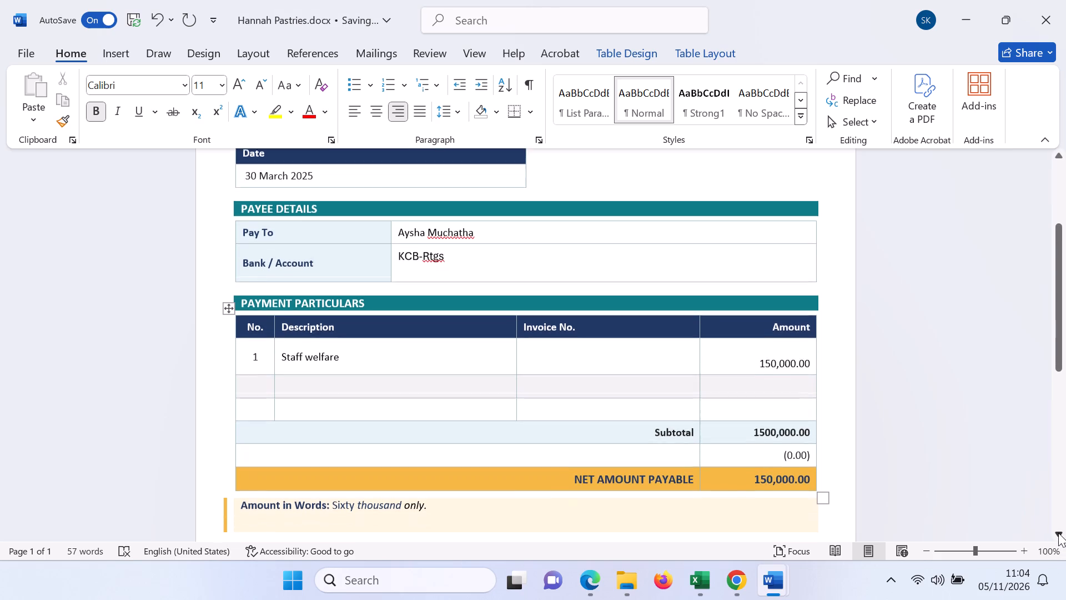
left_click(1058, 533)
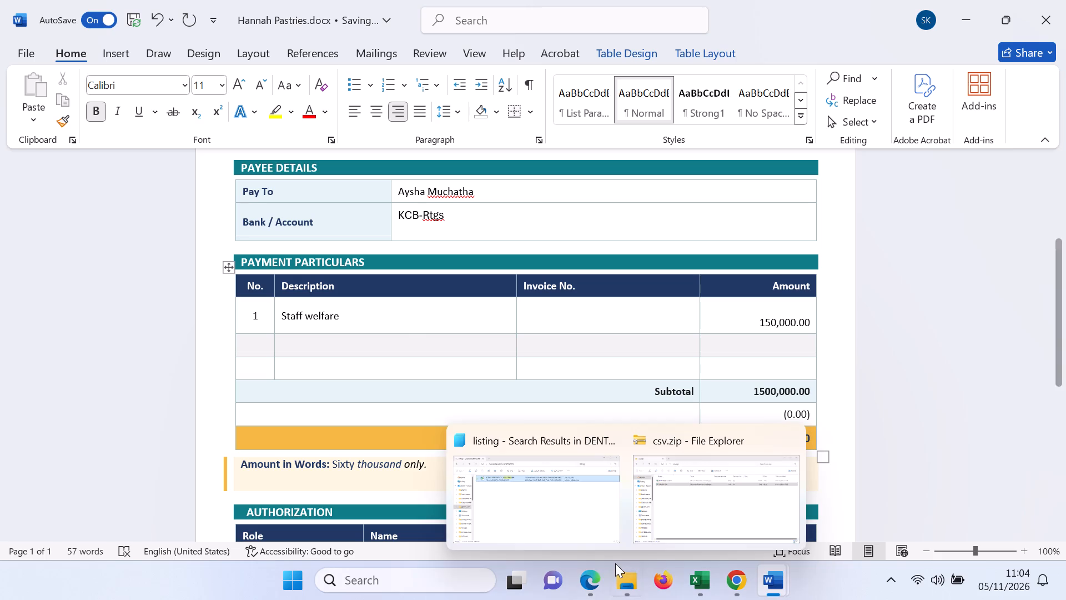
left_click(401, 466)
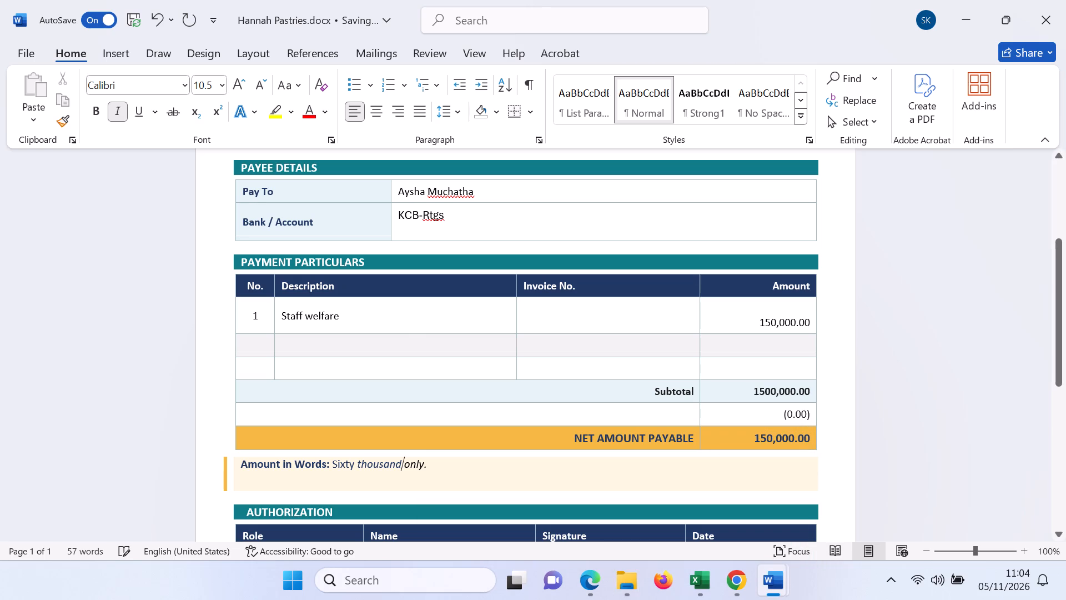
key("BackSpace")
key("BackSpace")
key("BackSpace")
key("BackSpace")
key("BackSpace")
key("BackSpace")
key("BackSpace")
key("BackSpace")
key("BackSpace")
key("BackSpace")
key("BackSpace")
key("BackSpace")
key("BackSpace")
key("BackSpace")
key("BackSpace")
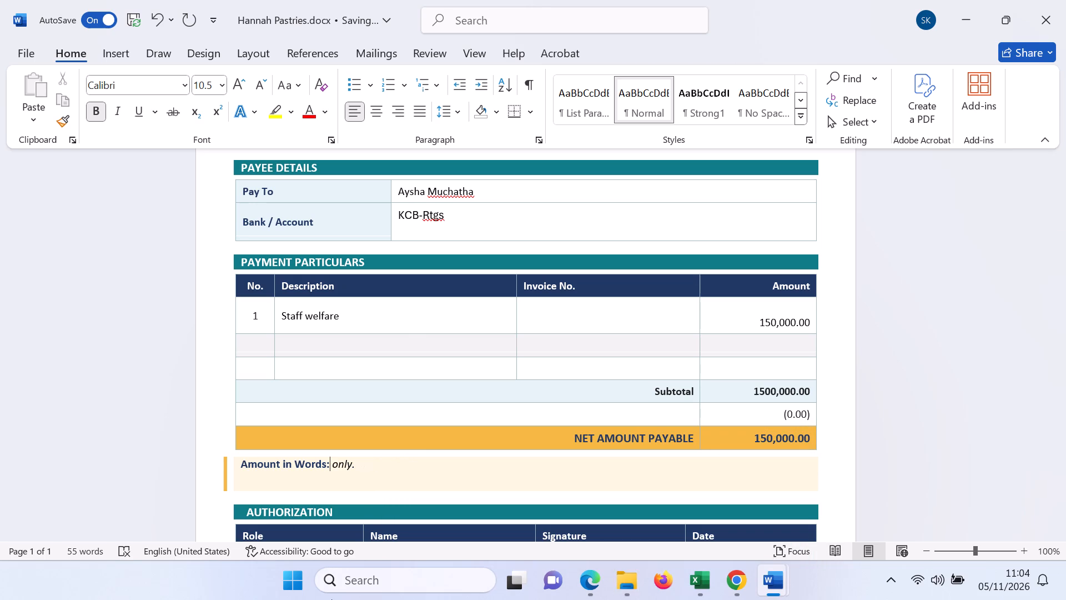
key("shift+o")
type("n")
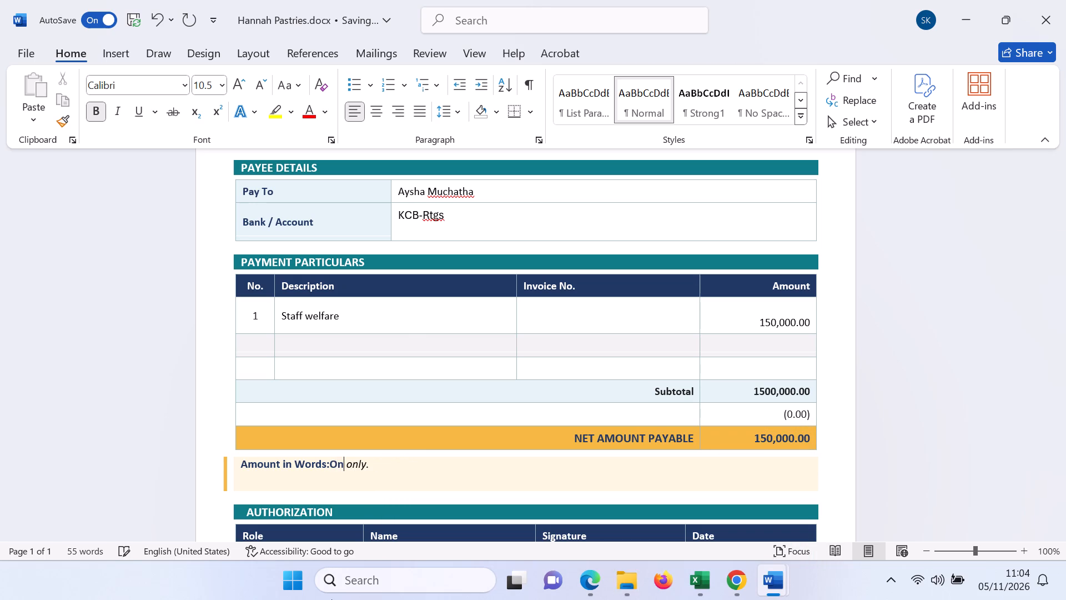
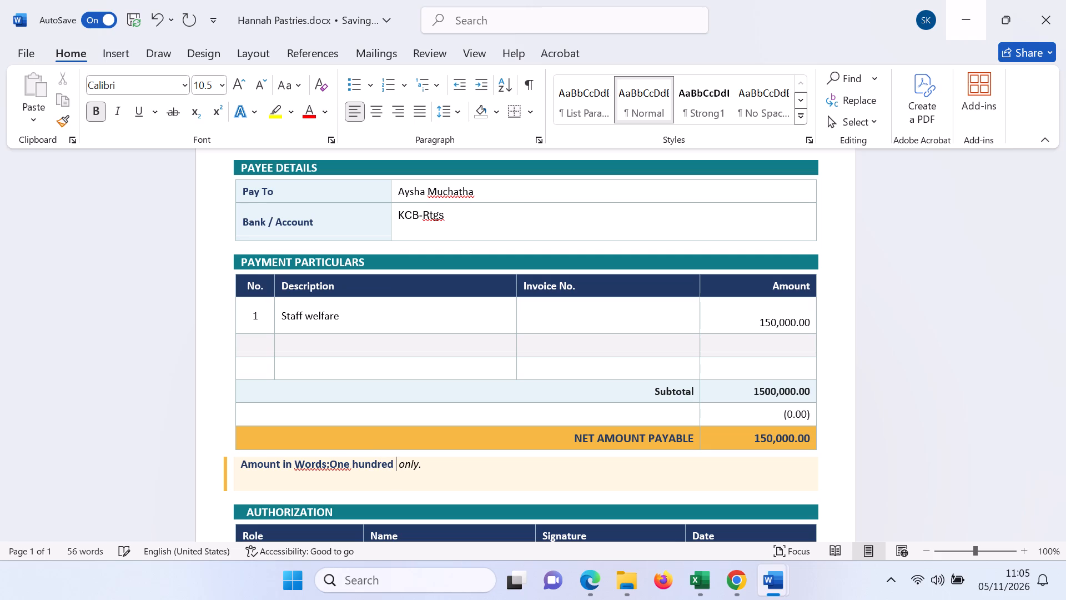
Complete the Amount in Words line to read "One hundred and fifty thousand" before "only", with a space after the colon.
type("and")
key("space")
type("fify")
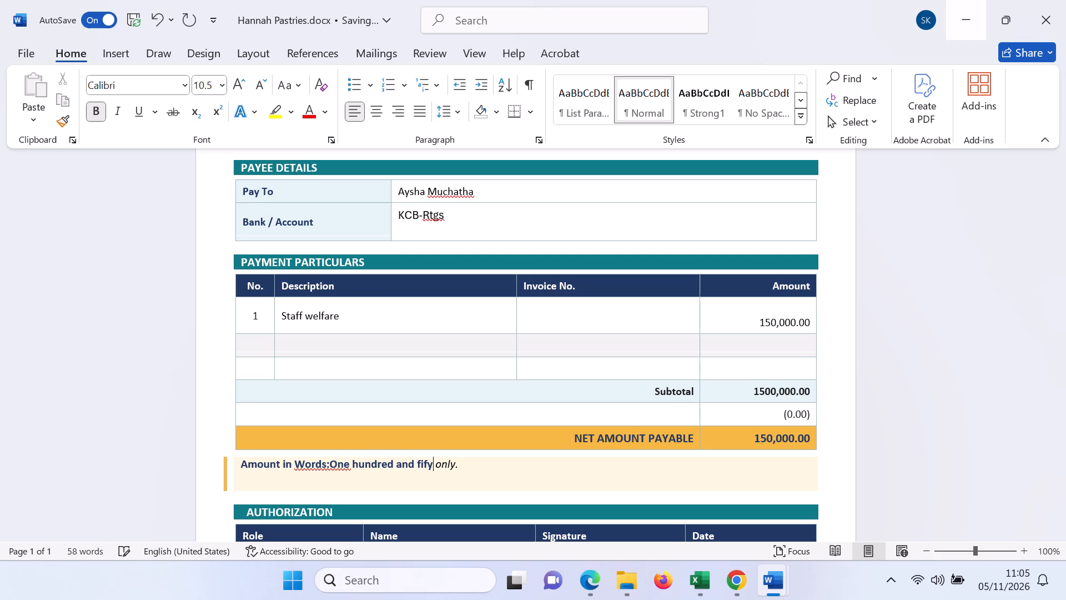
key("space")
key("BackSpace")
key("BackSpace")
type("ty th")
type("ousand")
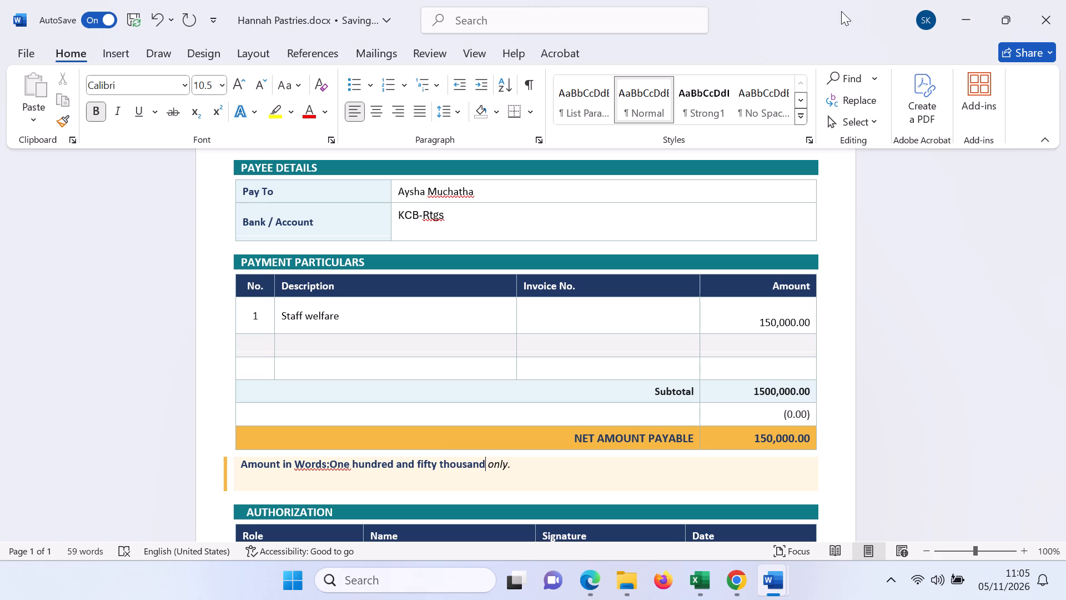
left_click(330, 466)
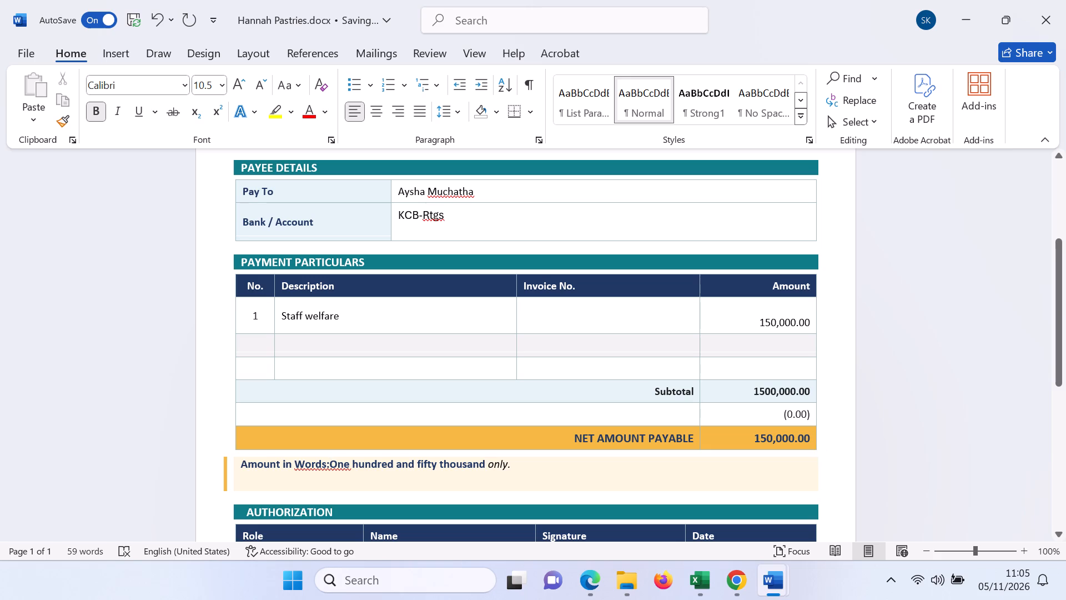
key("space")
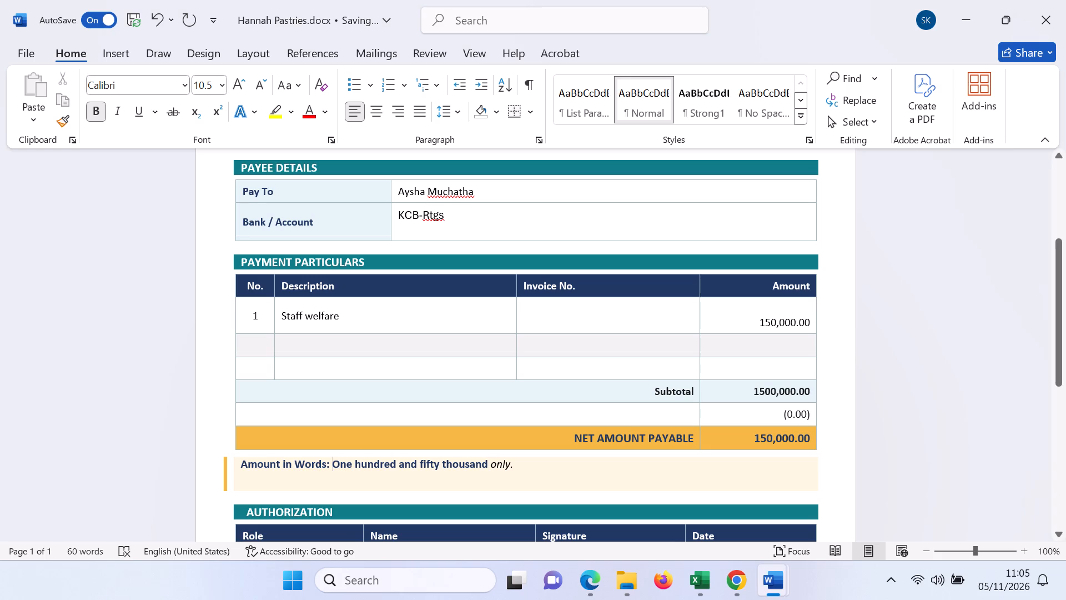
Remove the bold formatting from "One hundred and fifty thousand" in the Amount in Words line.
left_click_drag(330, 464, 511, 468)
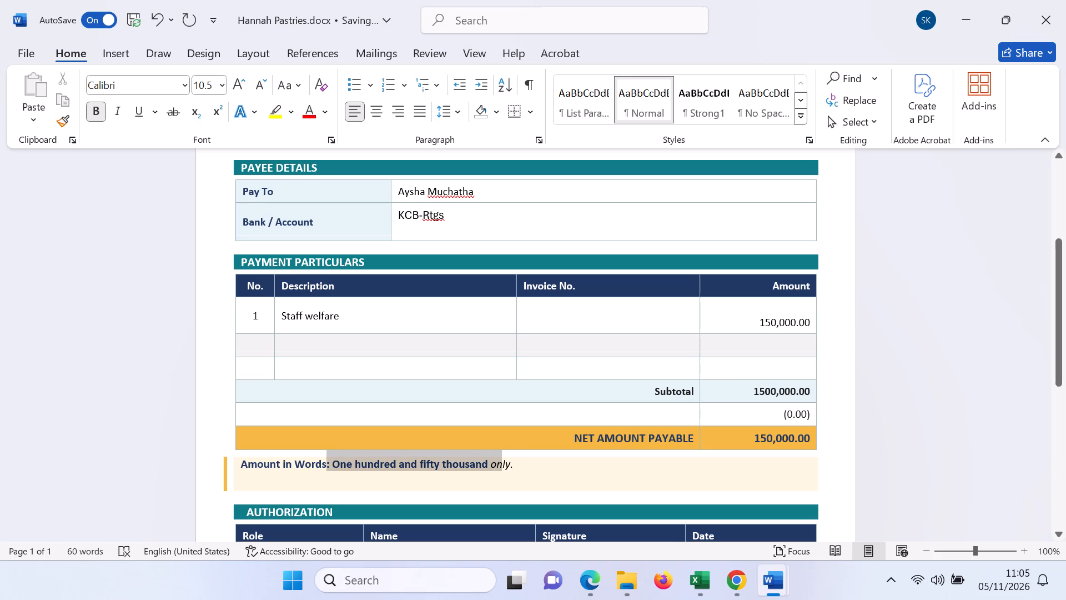
left_click_drag(511, 468, 525, 474)
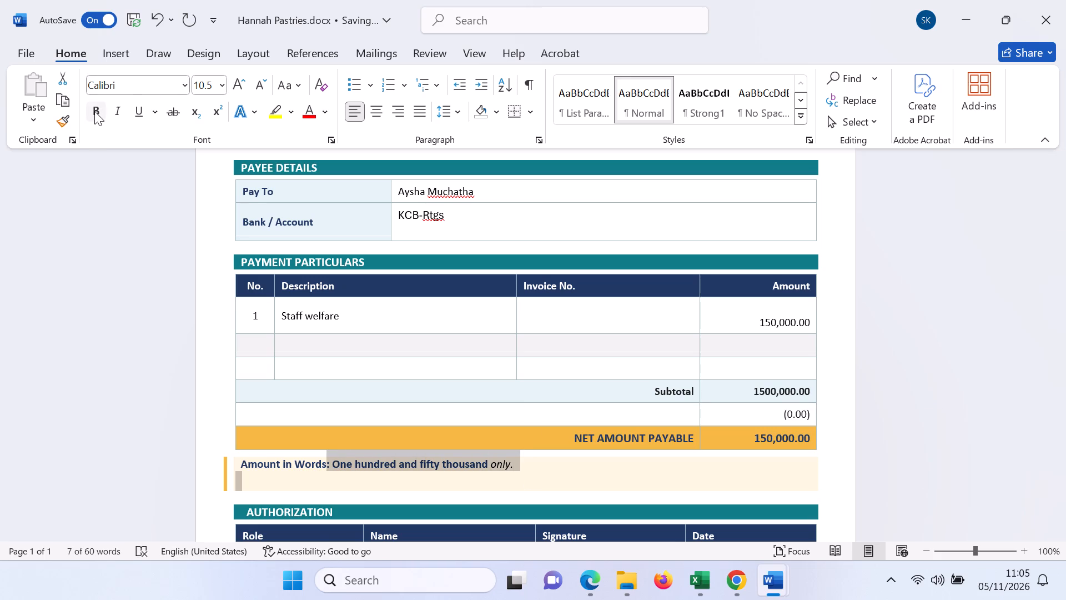
left_click(94, 111)
left_click(537, 475)
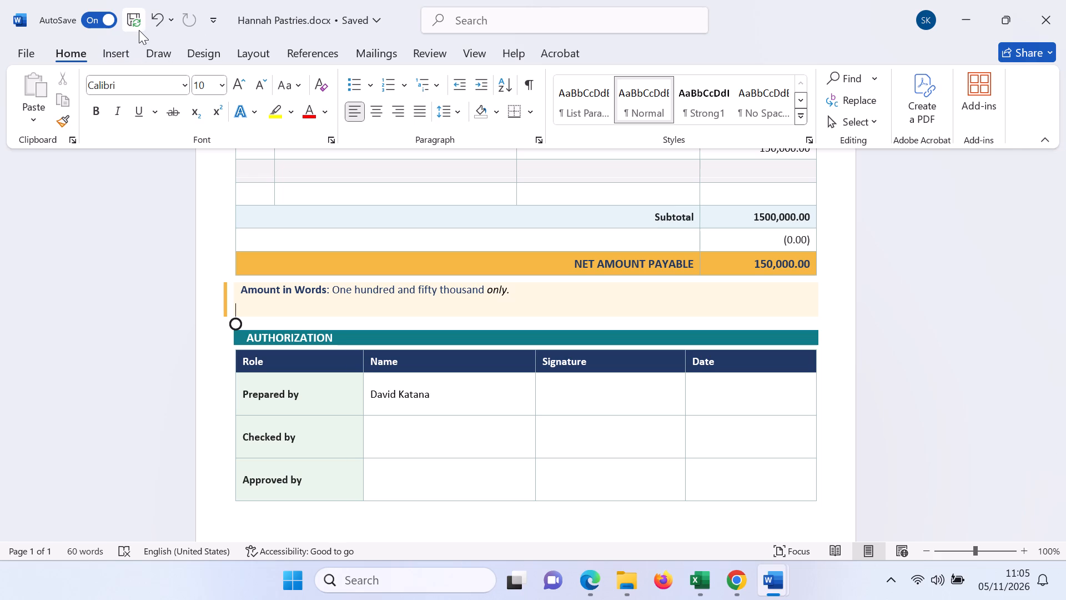
Start saving a copy of the payment voucher document.
left_click(27, 52)
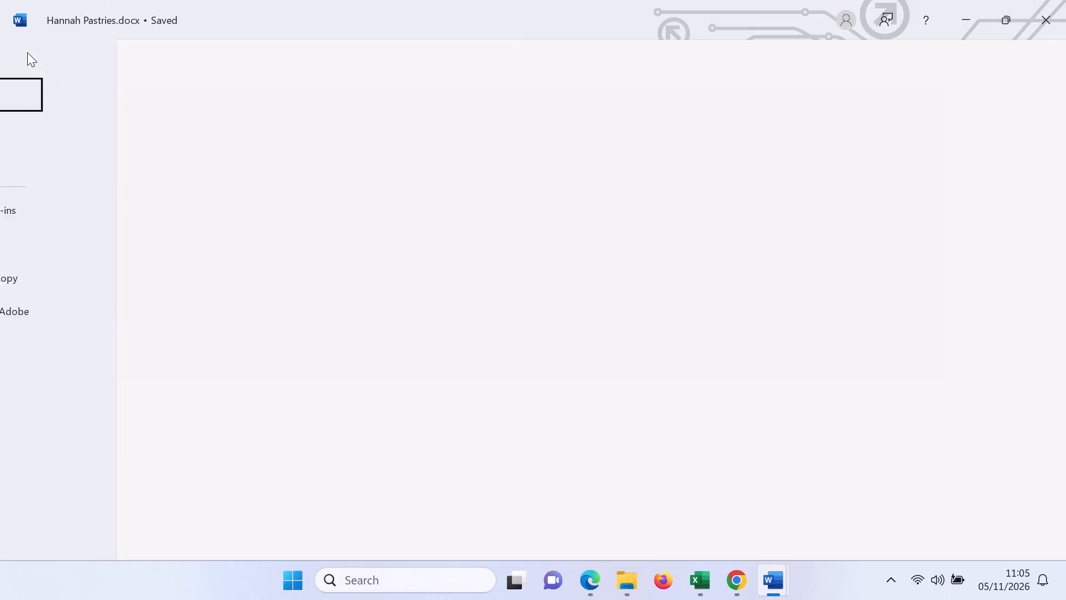
left_click(63, 276)
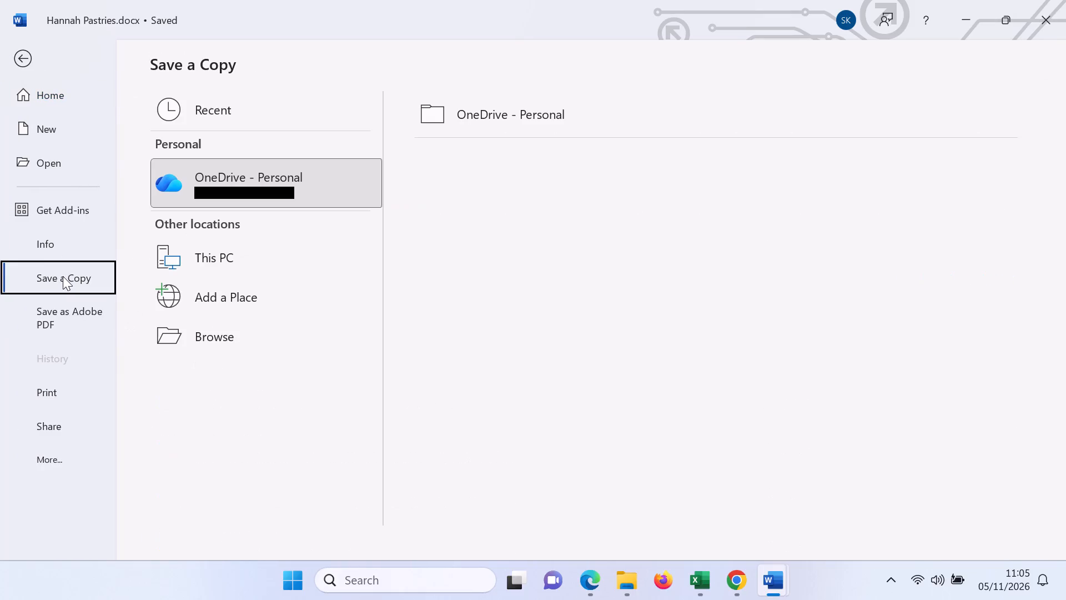
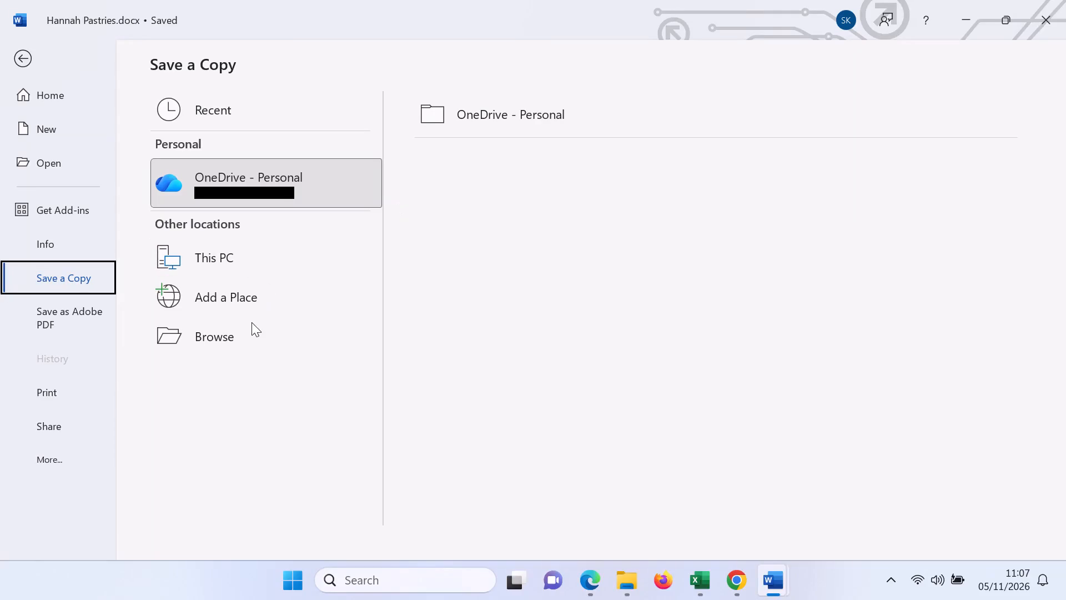
Save the voucher copy in the Payment Vouchers folder as a Word document named Aysha.docx.
left_click(244, 331)
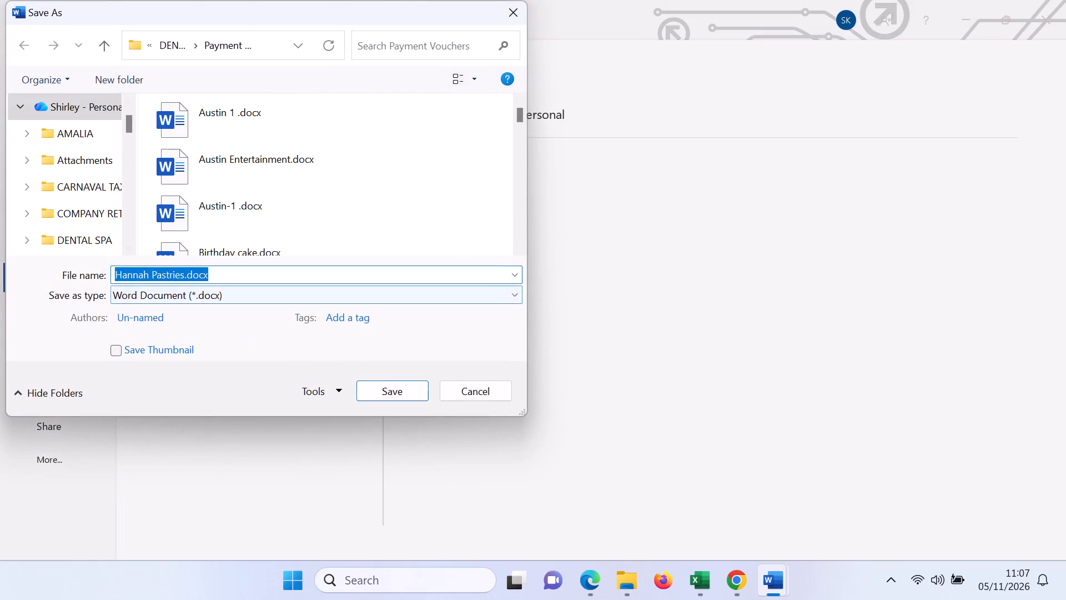
left_click(184, 277)
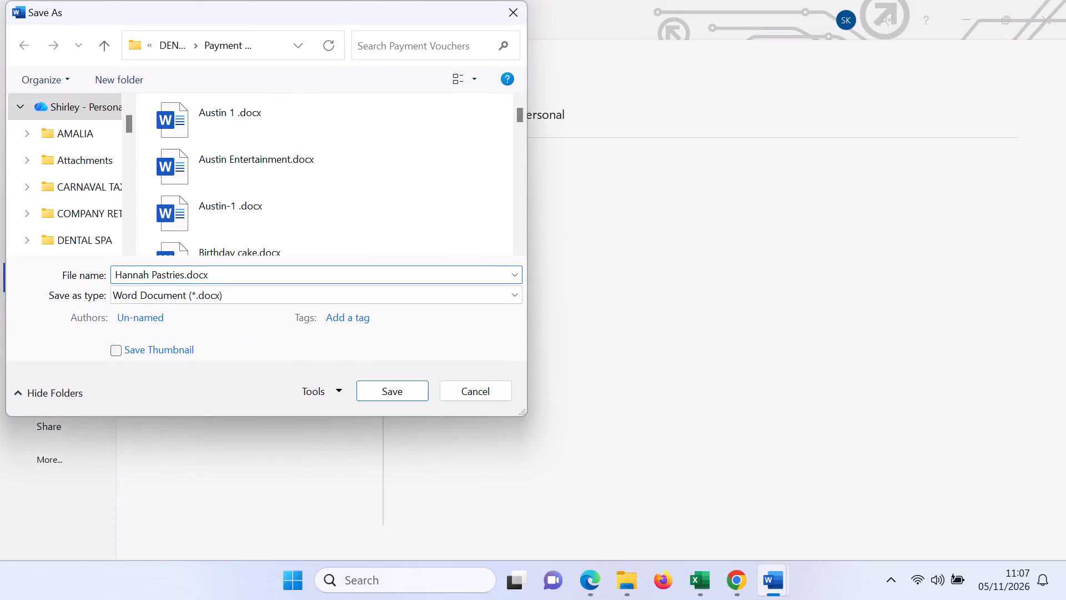
key("BackSpace")
key("BackSpace")
key("BackSpace")
key("BackSpace")
key("BackSpace")
key("BackSpace")
key("BackSpace")
key("BackSpace")
key("BackSpace")
key("BackSpace")
key("BackSpace")
key("BackSpace")
key("BackSpace")
key("BackSpace")
key("BackSpace")
key("BackSpace")
key("a")
key("y")
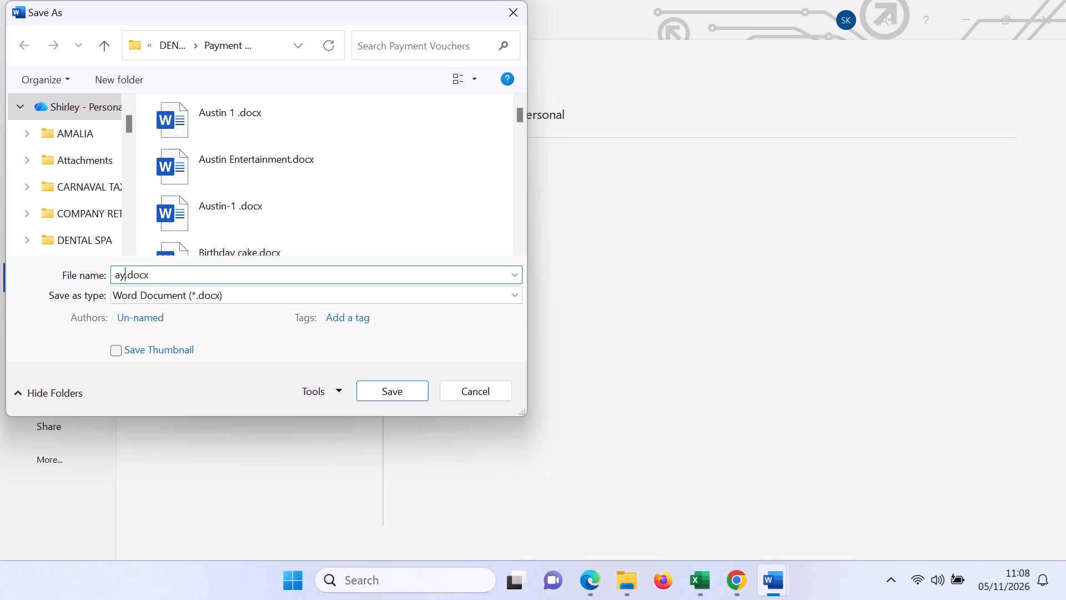
key("BackSpace")
key("BackSpace")
key("shift+a")
type("ysg")
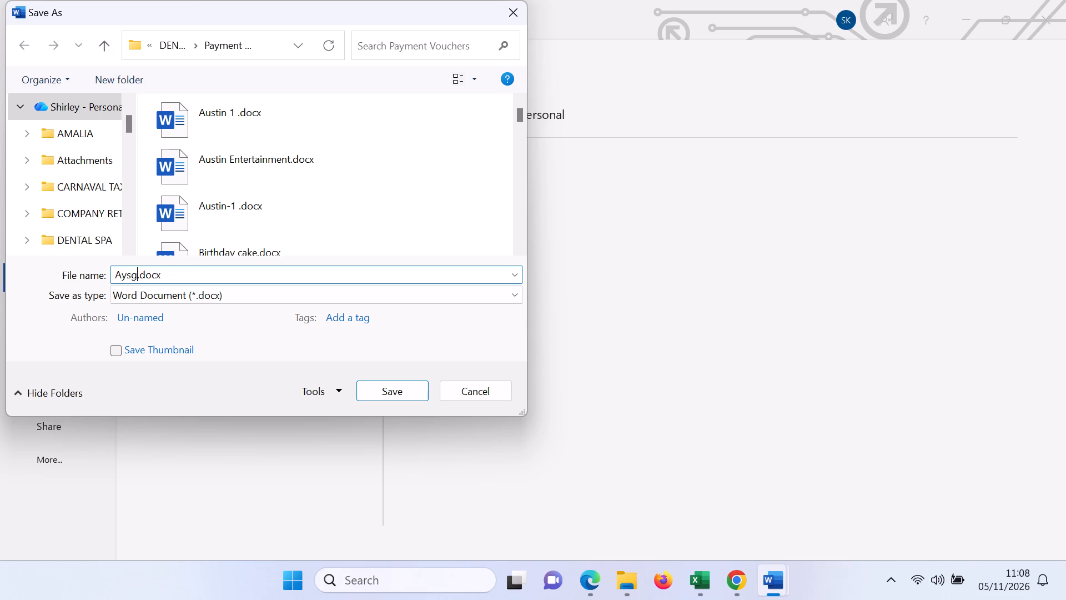
key("BackSpace")
type("ha")
left_click(398, 402)
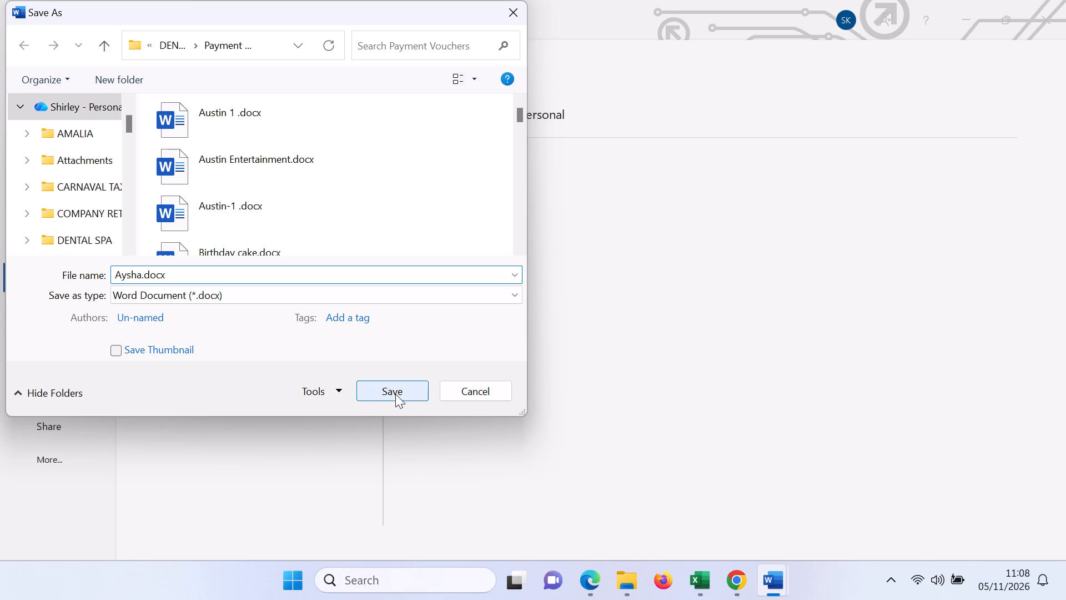
left_click(395, 394)
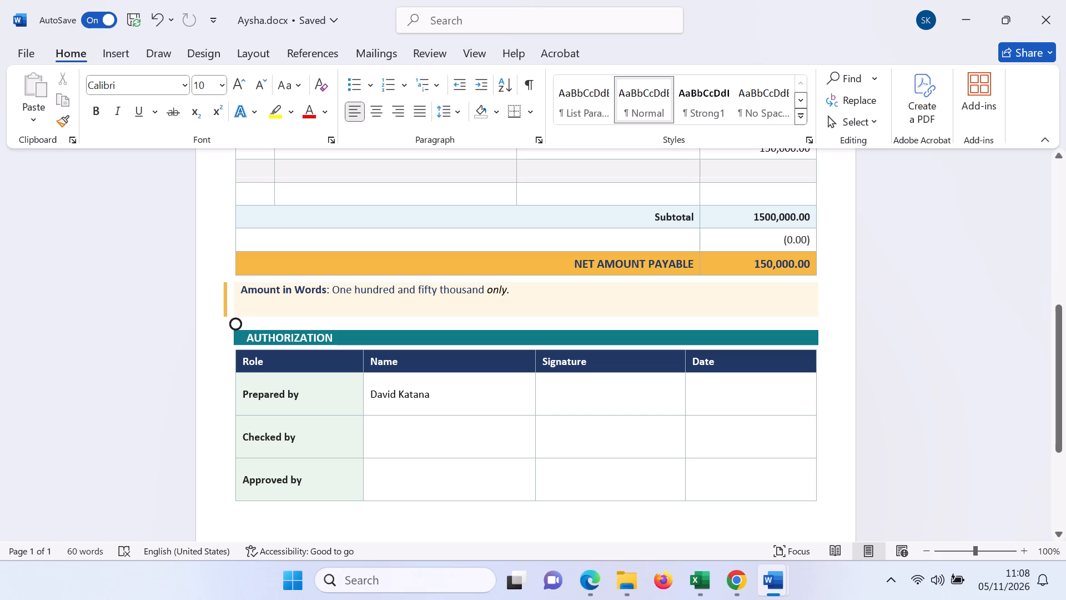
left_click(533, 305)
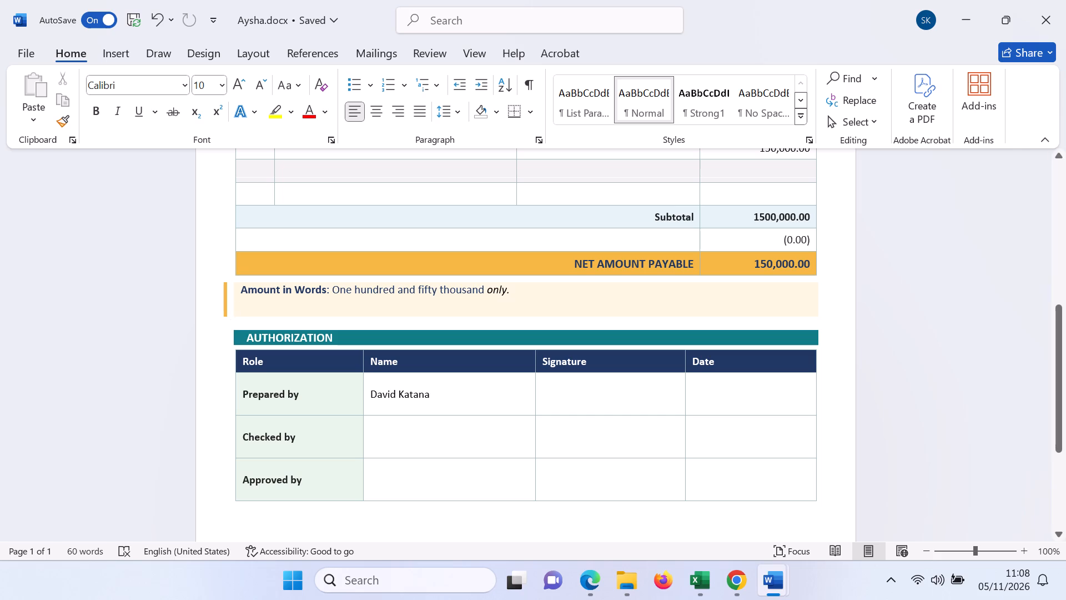
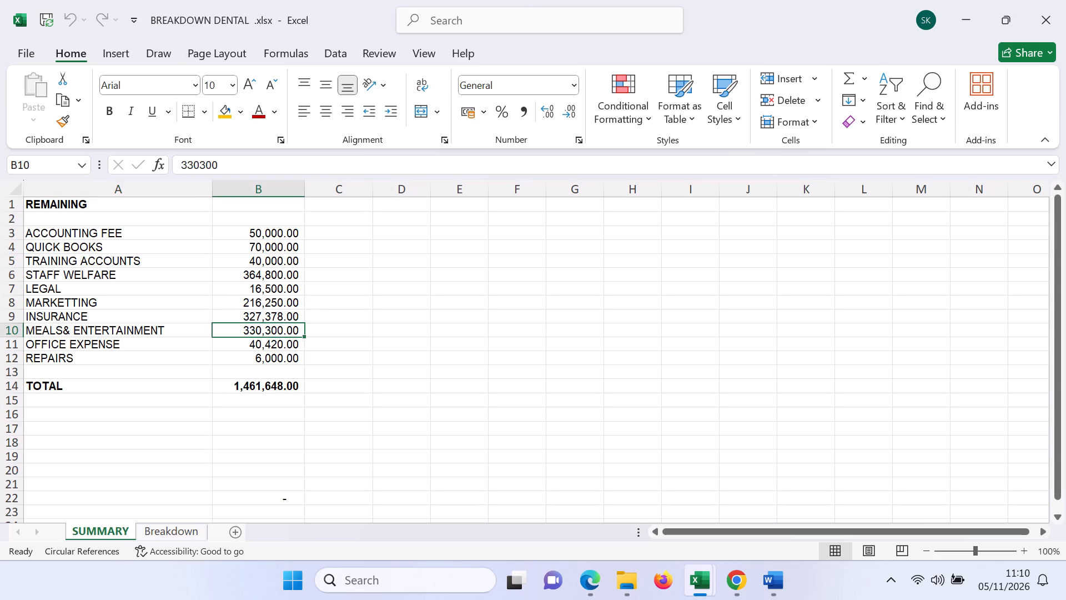
Review the insurance, marketing, legal and staff welfare amounts on the SUMMARY sheet of the dental breakdown workbook, and open the Breakdown sheet.
left_click(276, 318)
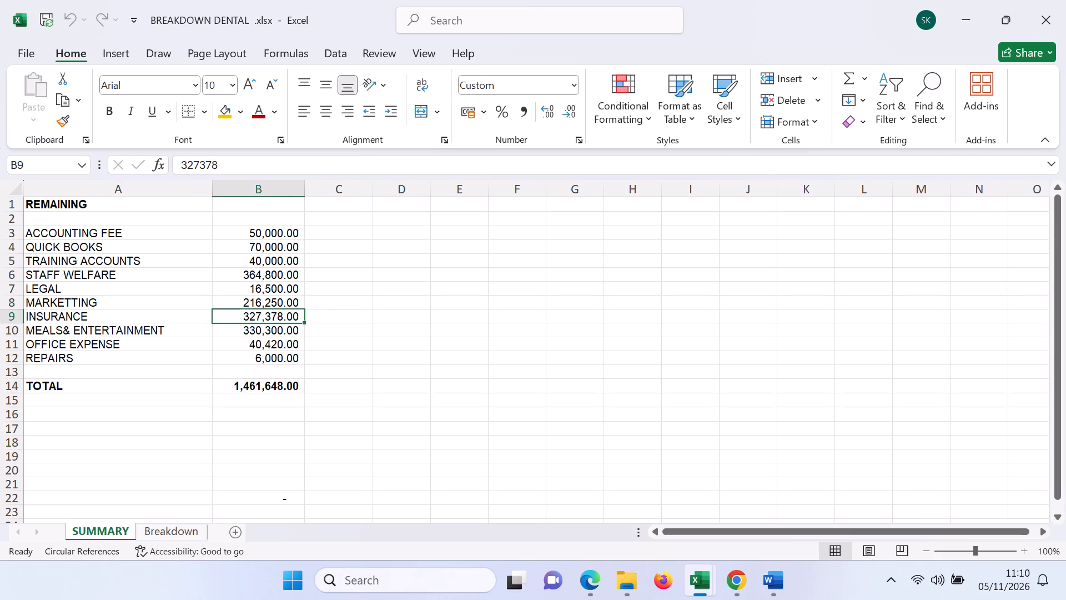
left_click(268, 302)
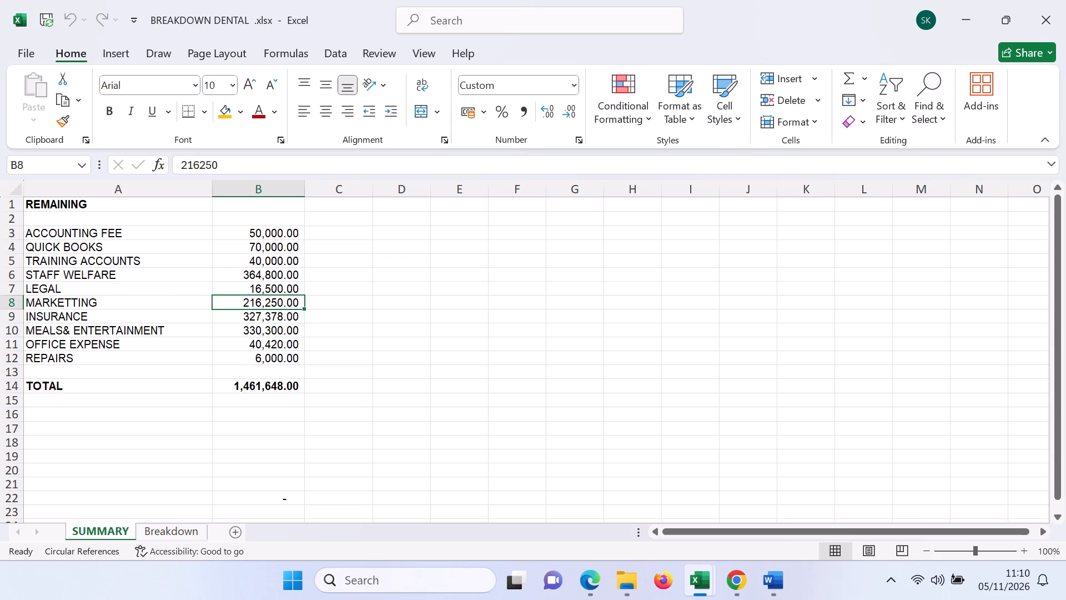
left_click(279, 287)
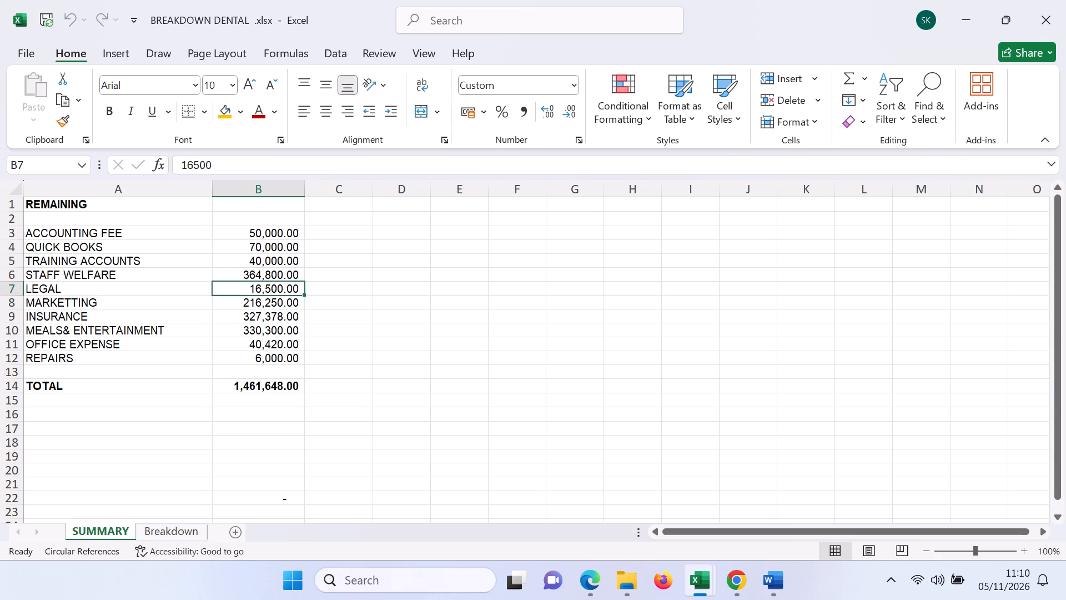
left_click(272, 272)
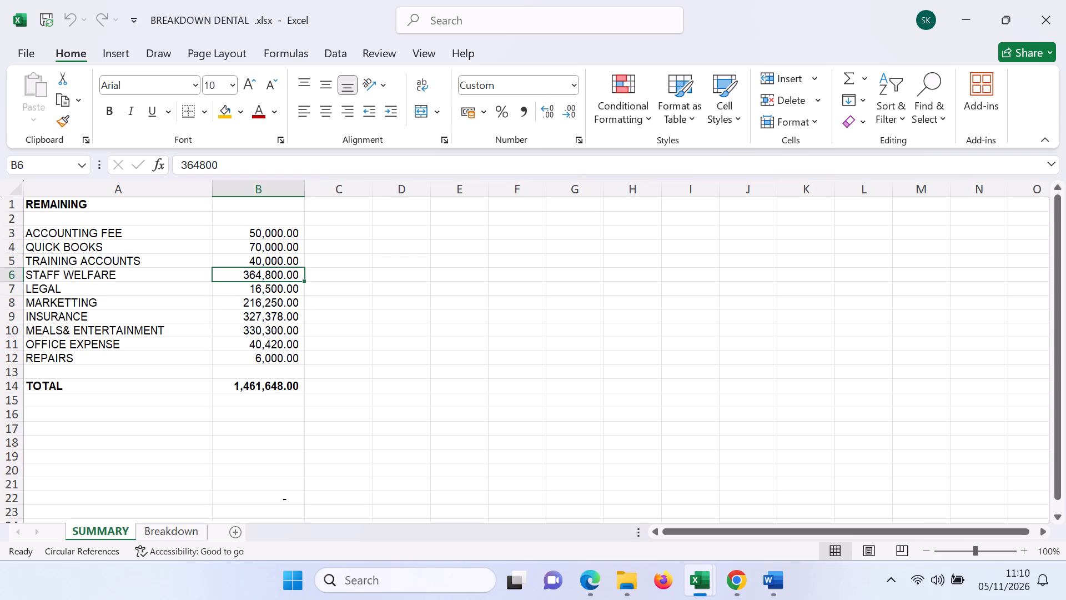
left_click(172, 538)
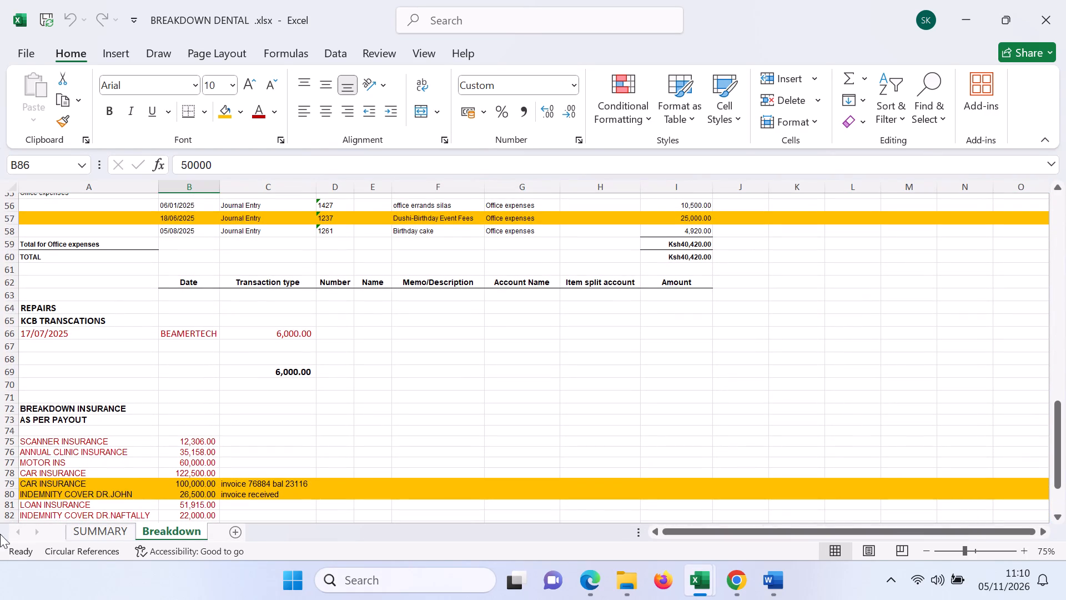
Check the remaining expense categories on the SUMMARY sheet against the Breakdown sheet, returning to SUMMARY.
left_click(109, 536)
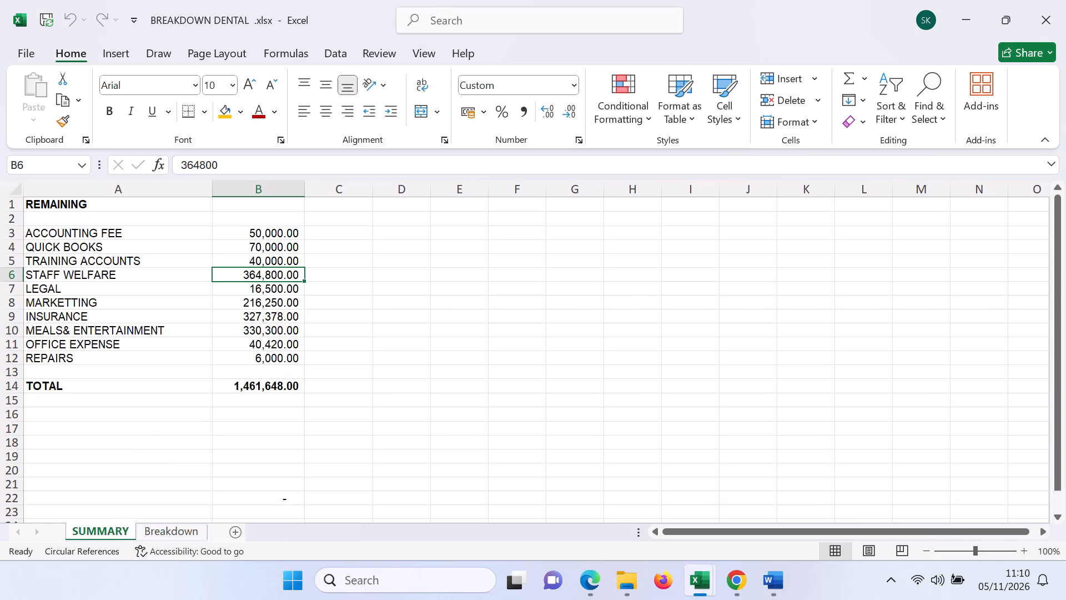
left_click(180, 532)
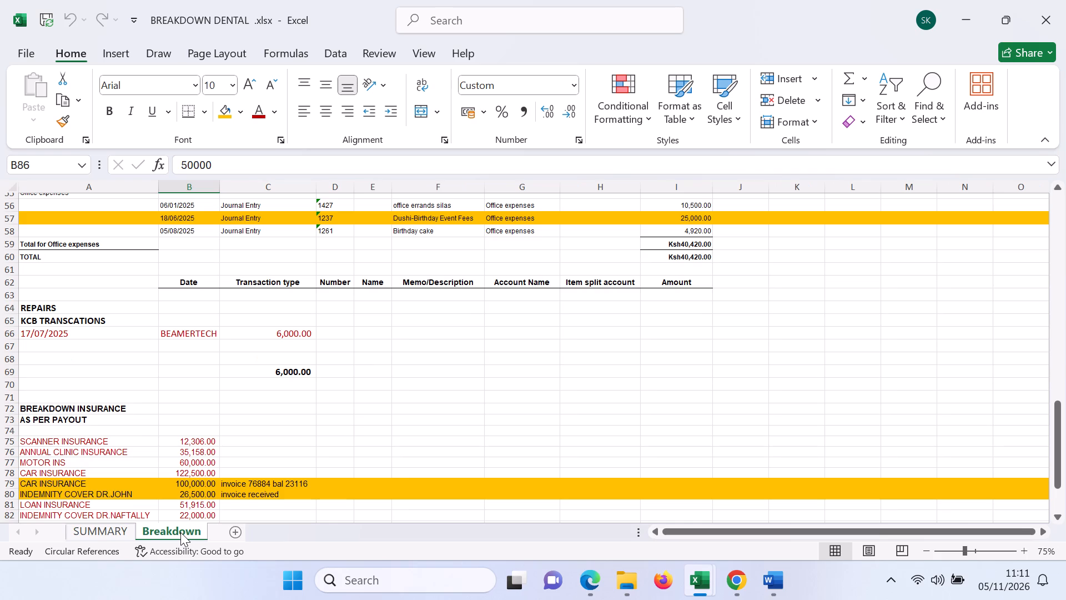
left_click(111, 536)
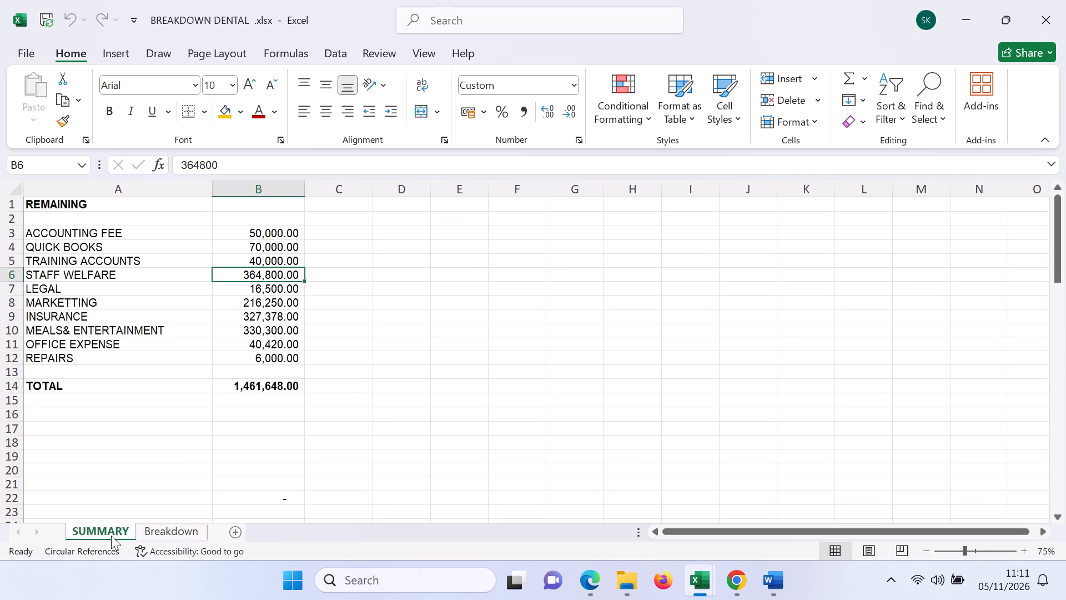